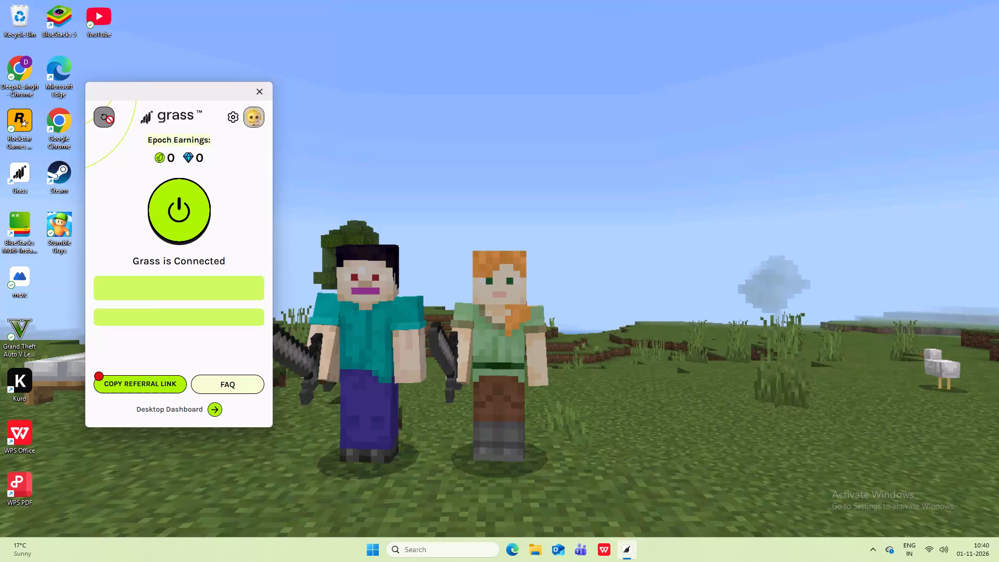
Refresh the Grass earnings and network status, and close the Grass window.
click(110, 120)
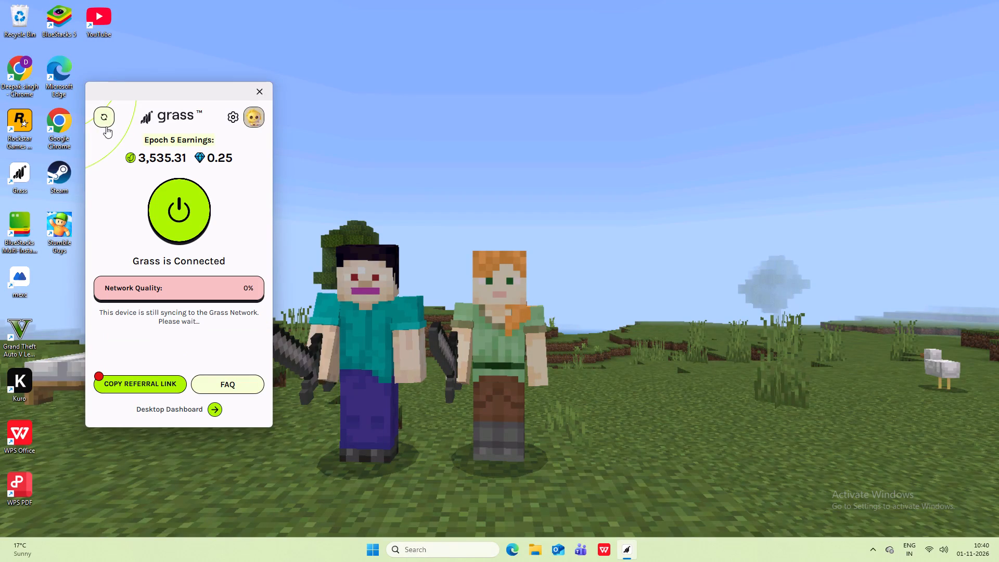
click(106, 124)
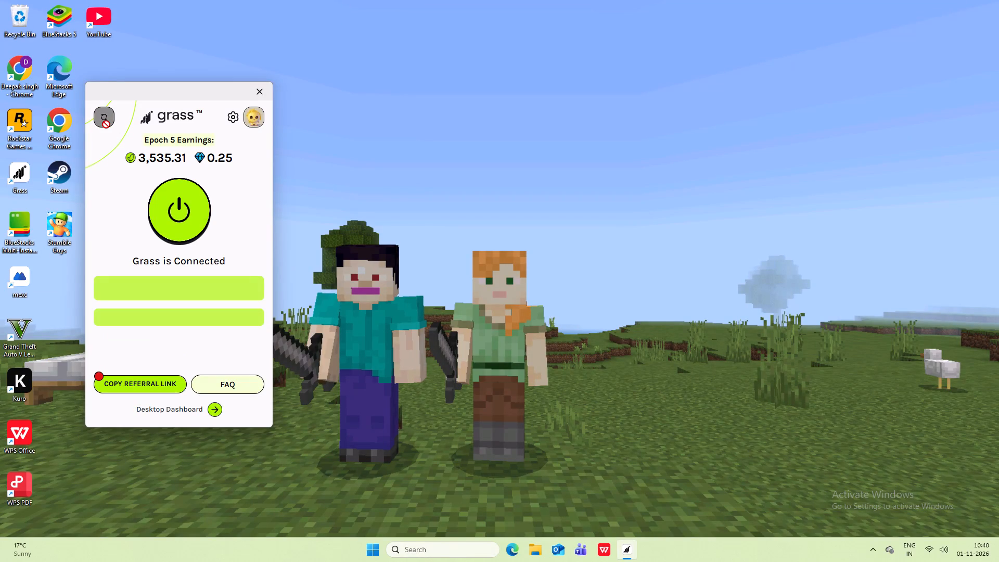
click(257, 90)
Launch the Kuro app from the desktop.
double_click(35, 374)
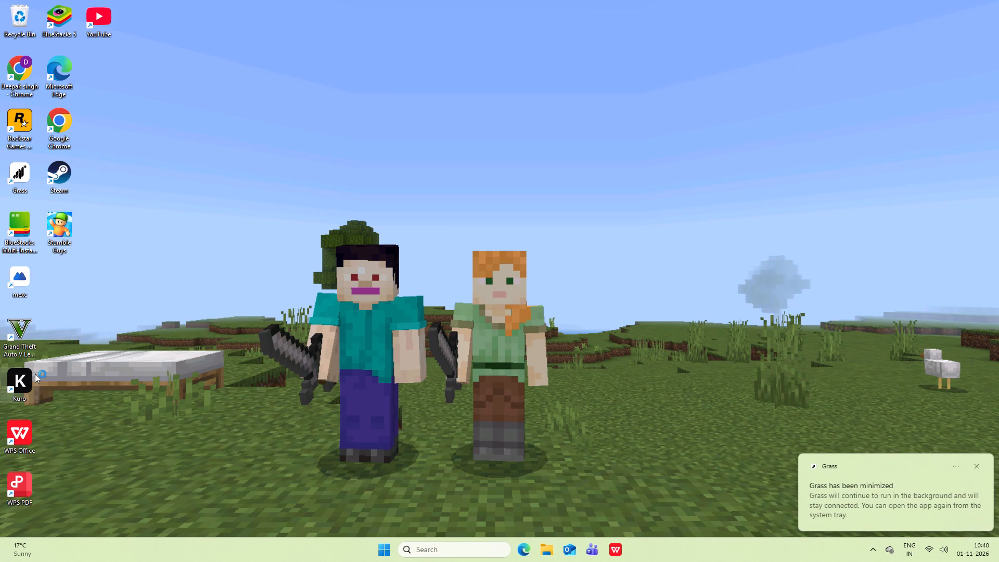
double_click(28, 377)
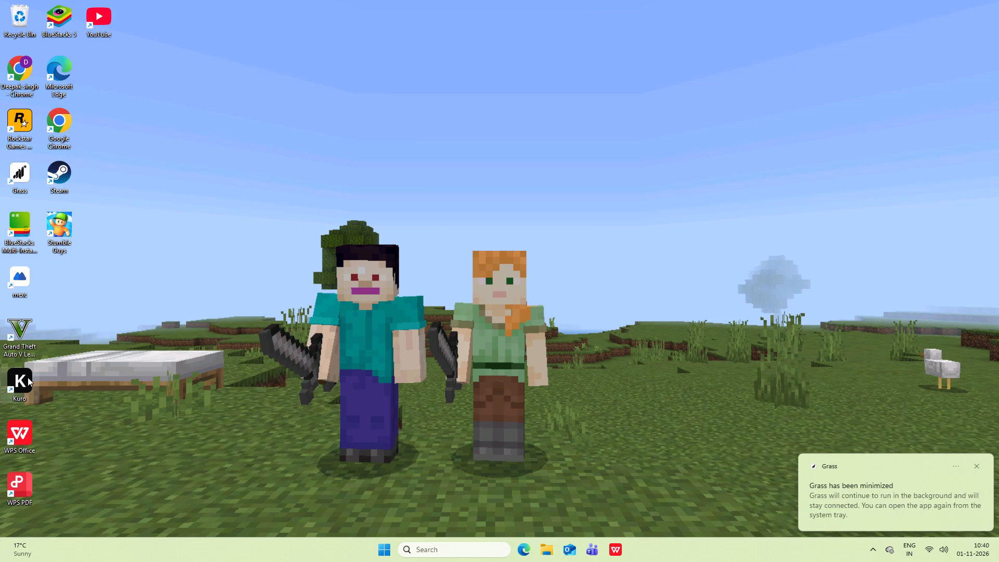
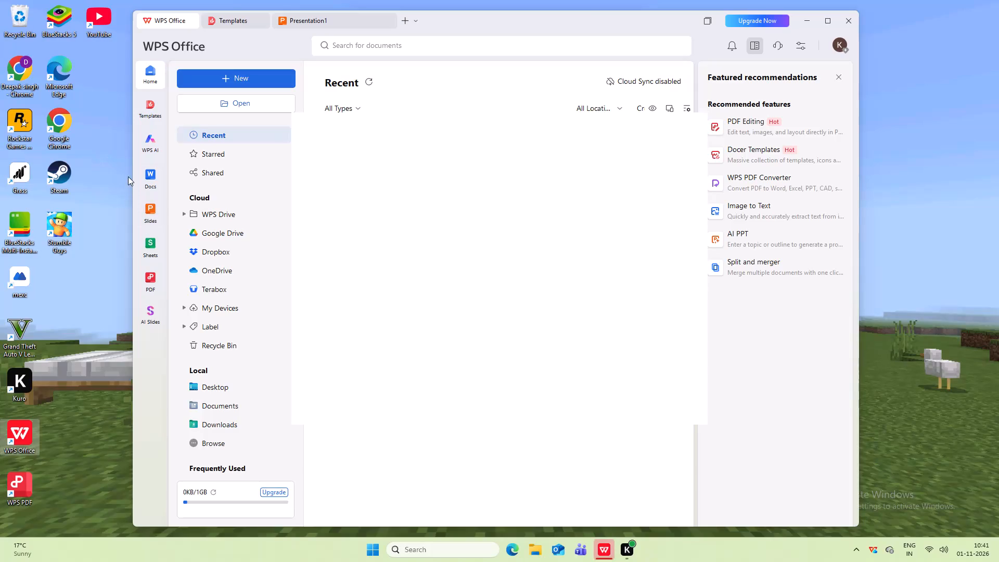
Create a blank spreadsheet workbook from the Sheets section of WPS Office.
double_click(155, 248)
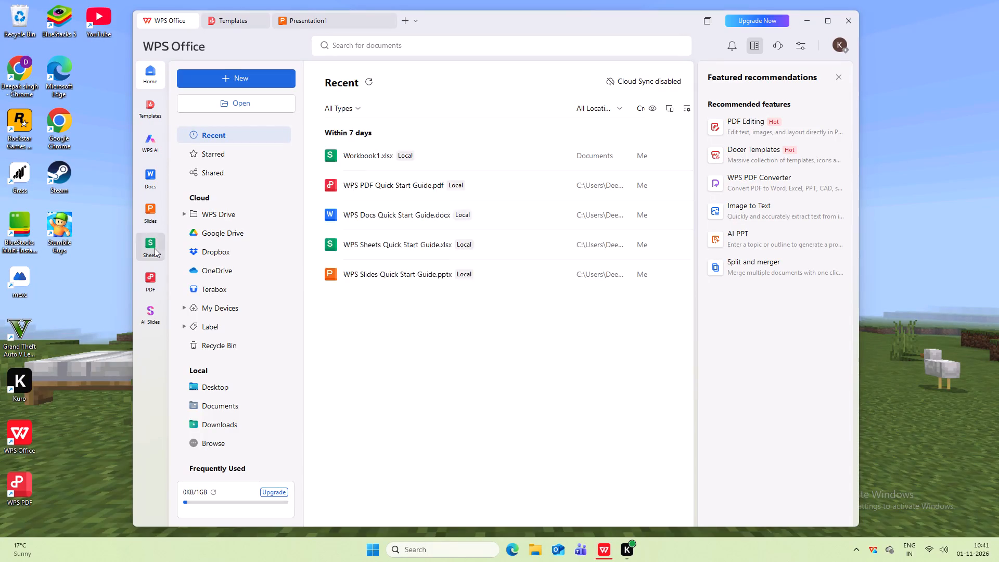
click(233, 79)
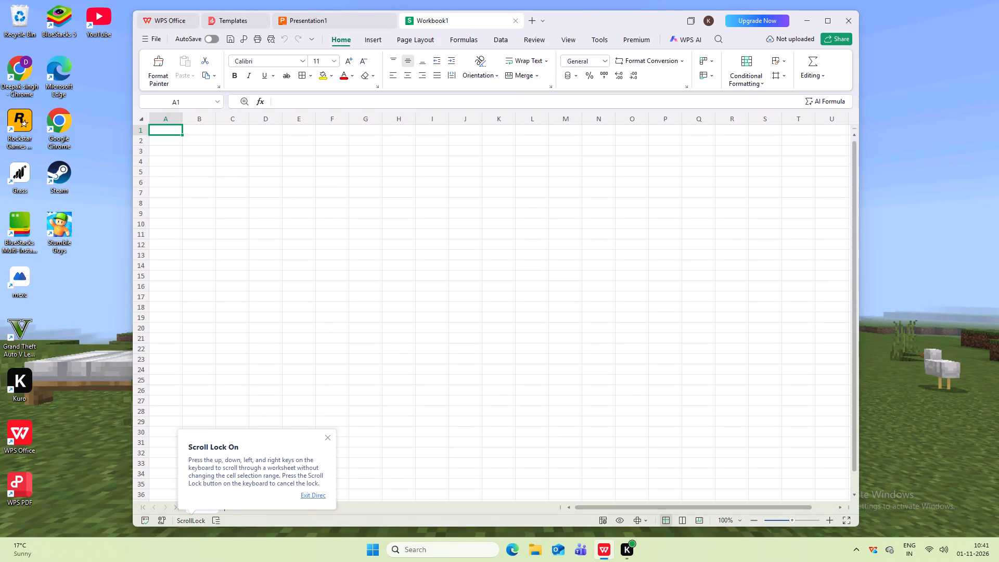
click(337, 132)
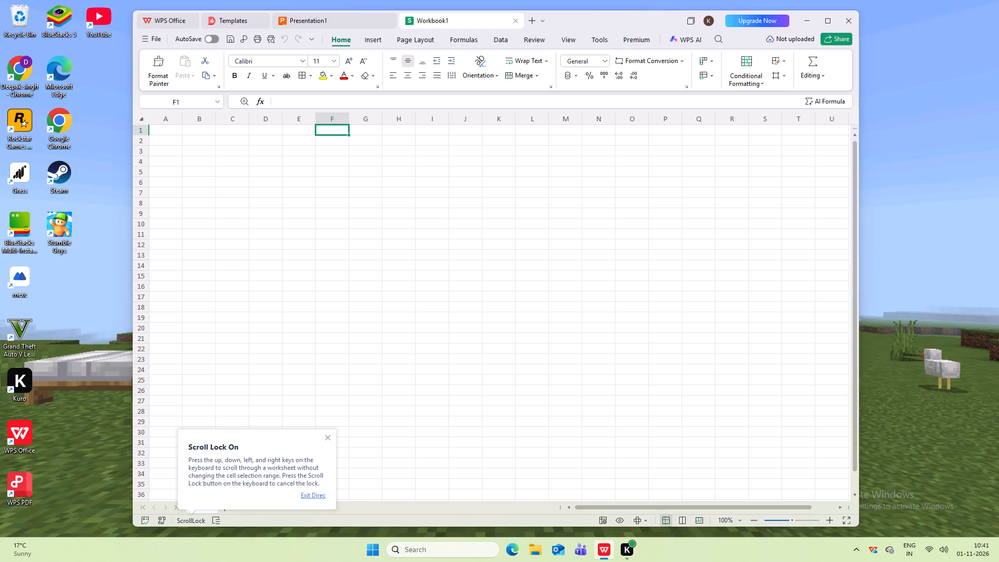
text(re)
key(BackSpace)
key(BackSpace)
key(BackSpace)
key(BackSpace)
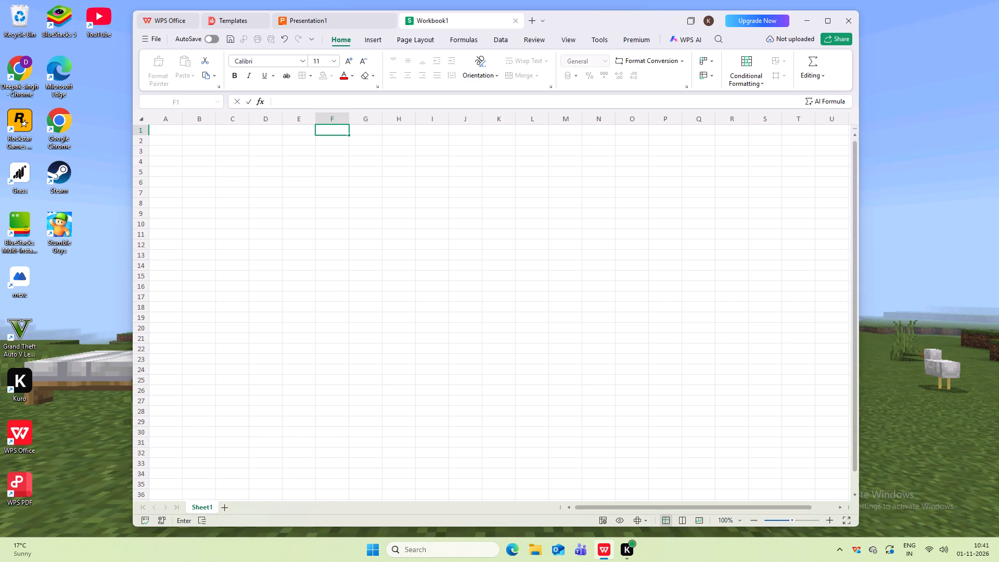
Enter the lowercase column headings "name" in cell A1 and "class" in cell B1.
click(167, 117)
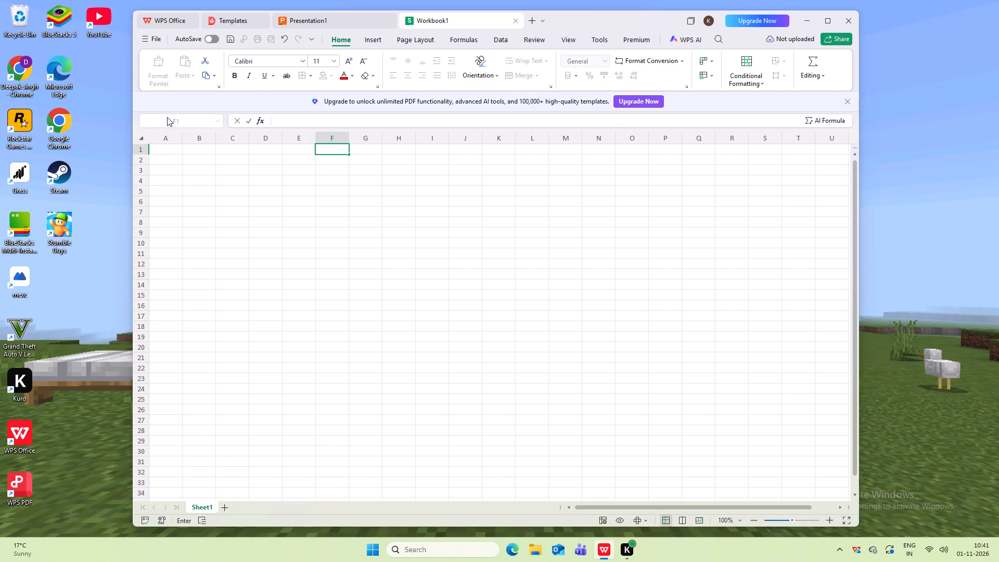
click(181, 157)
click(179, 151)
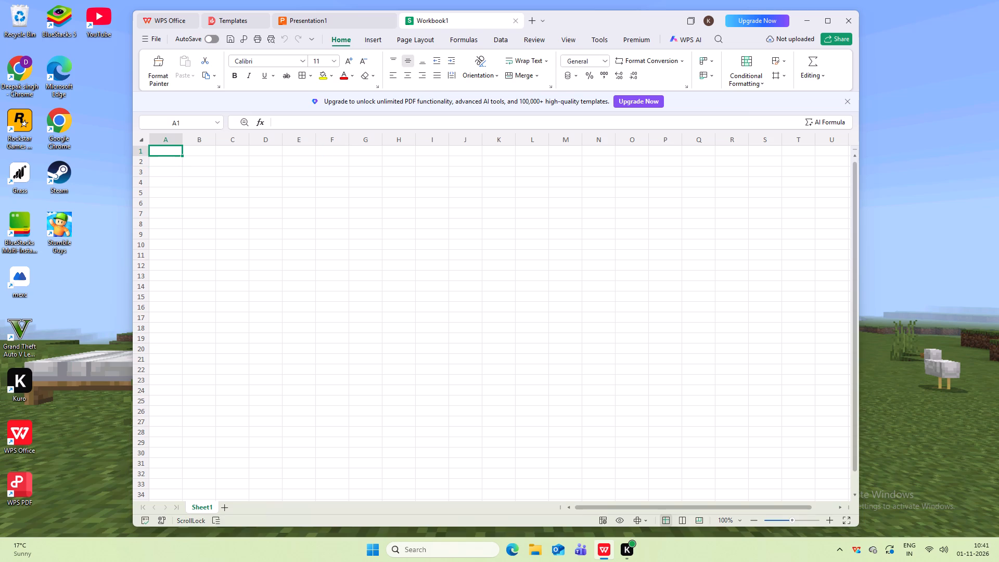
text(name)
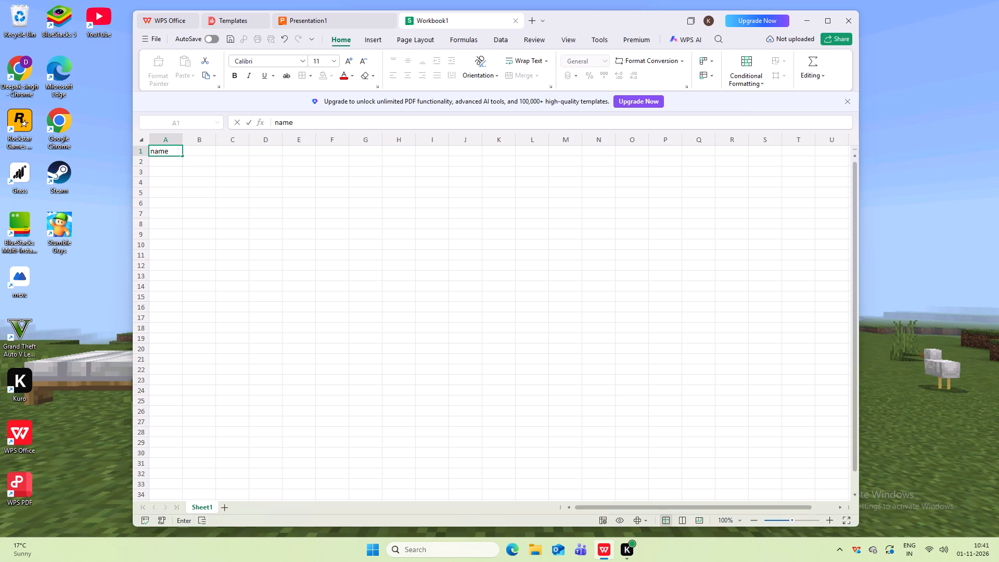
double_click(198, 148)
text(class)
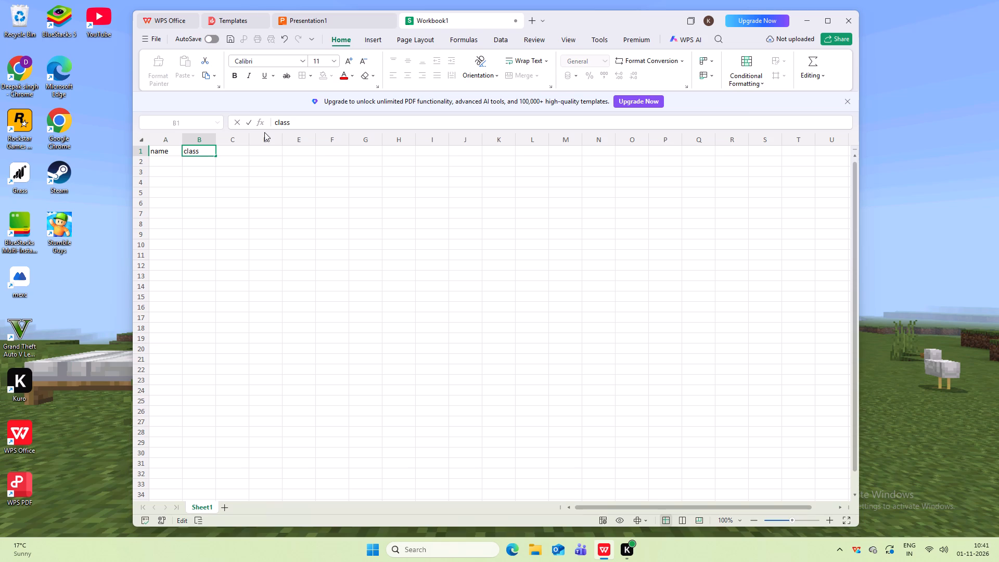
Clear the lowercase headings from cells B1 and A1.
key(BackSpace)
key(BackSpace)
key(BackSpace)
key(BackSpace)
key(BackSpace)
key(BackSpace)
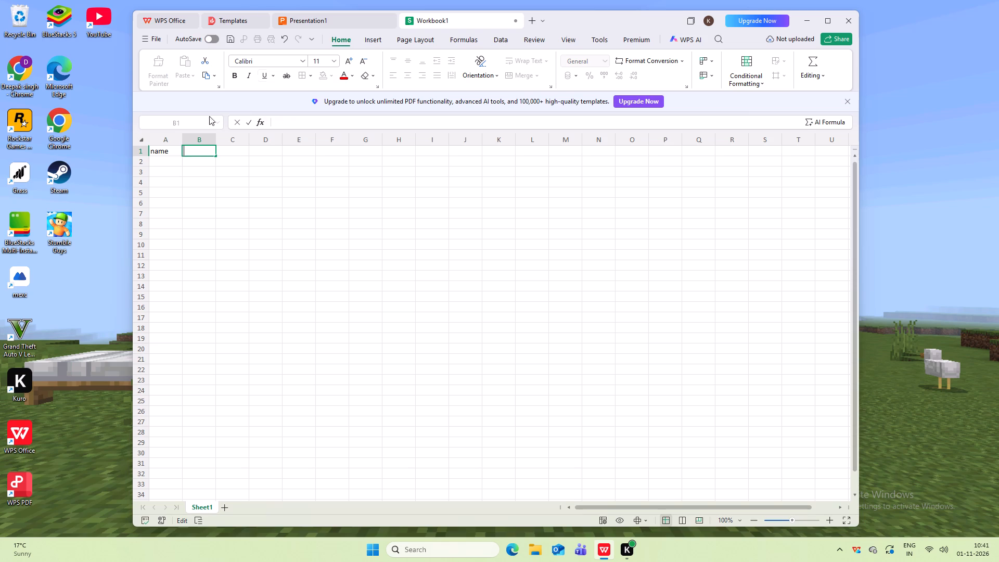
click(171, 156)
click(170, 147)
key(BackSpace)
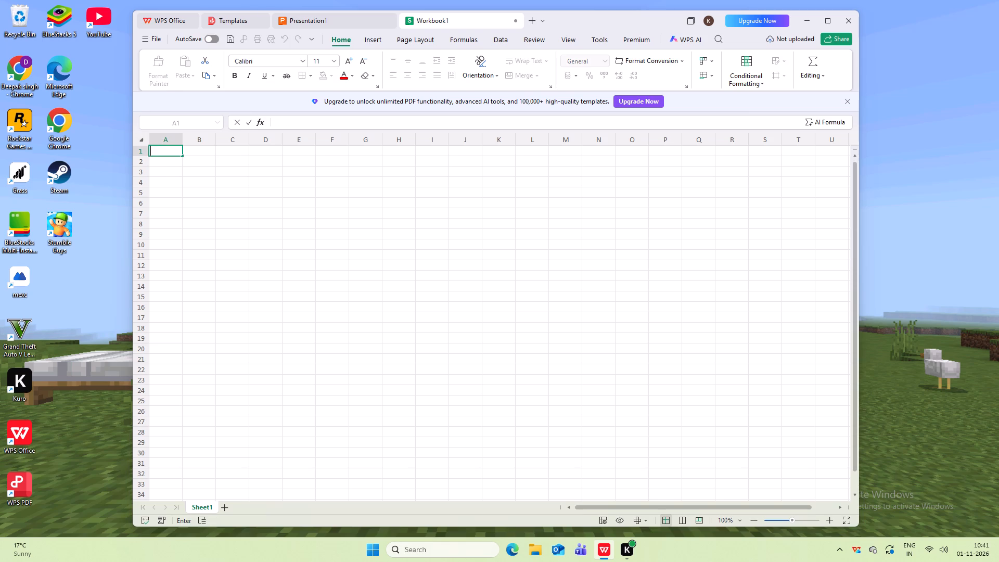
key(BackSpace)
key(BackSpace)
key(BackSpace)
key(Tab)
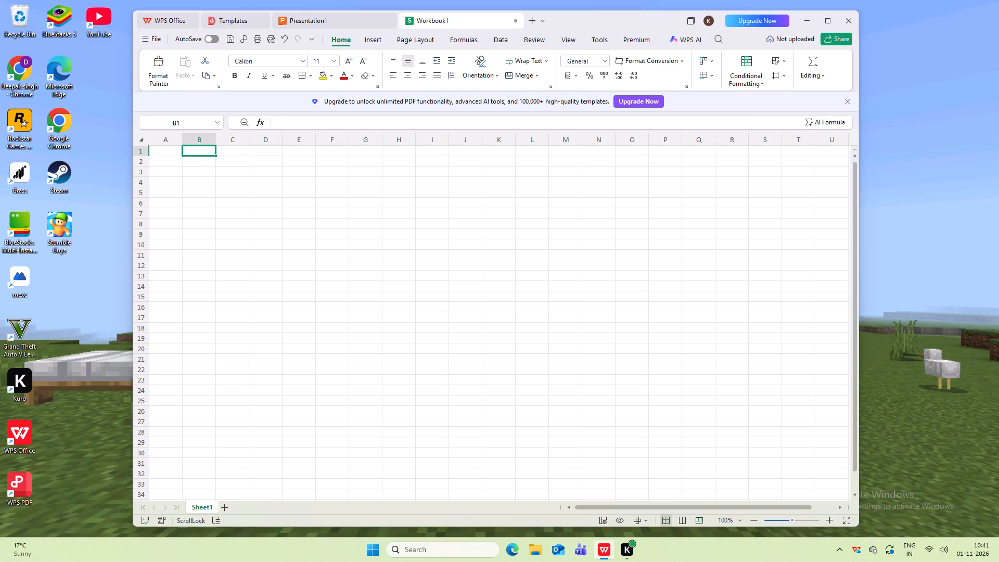
Enter the uppercase column headings NAME, CLASS, FEES and SUBMIT in cells A1 to D1.
click(170, 147)
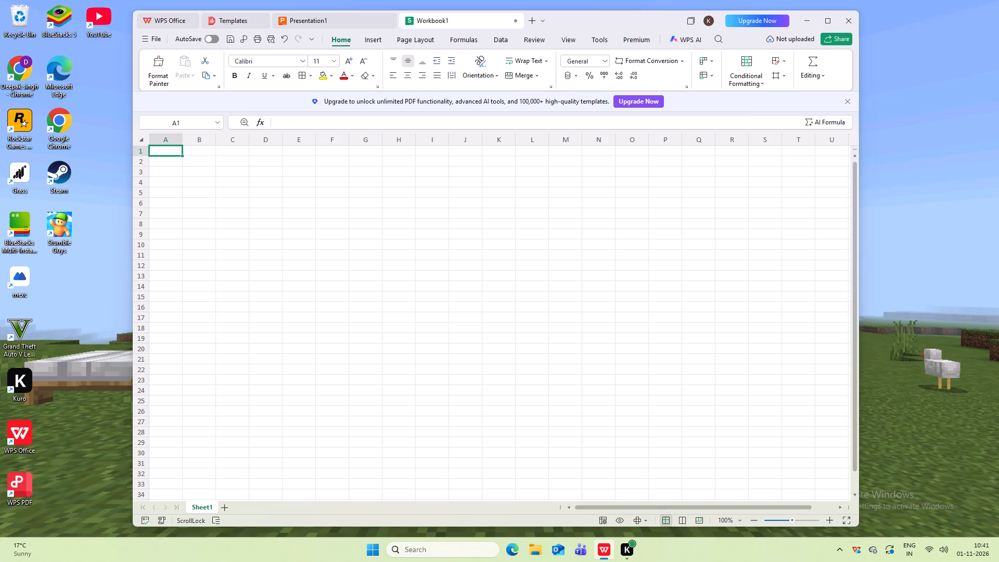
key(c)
key(BackSpace)
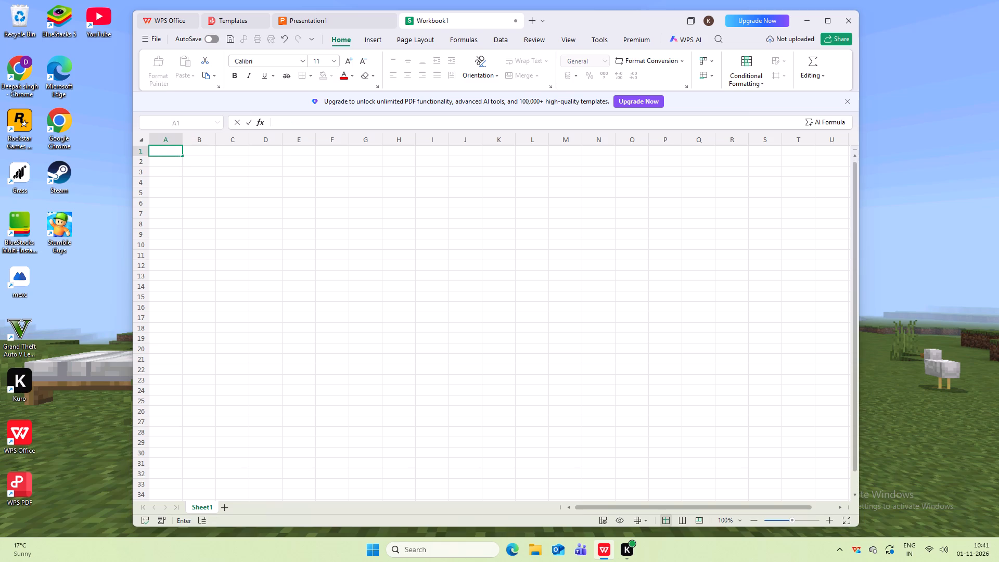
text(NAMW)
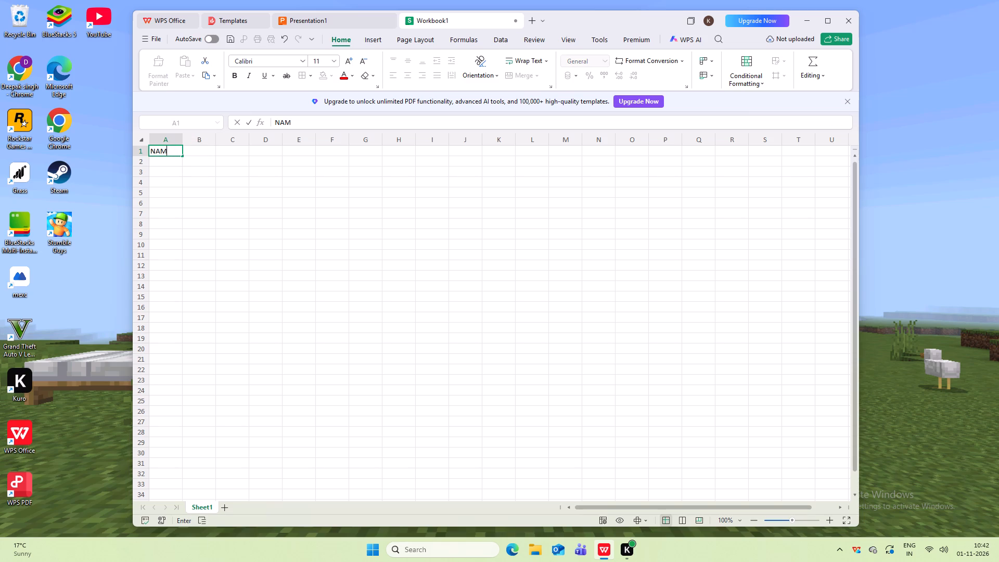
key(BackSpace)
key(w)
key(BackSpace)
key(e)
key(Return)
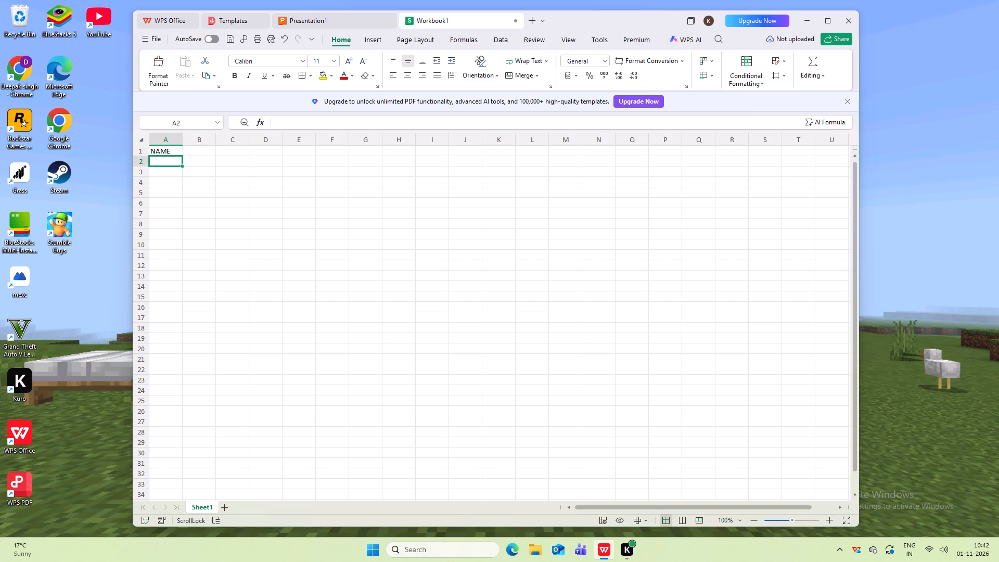
click(196, 150)
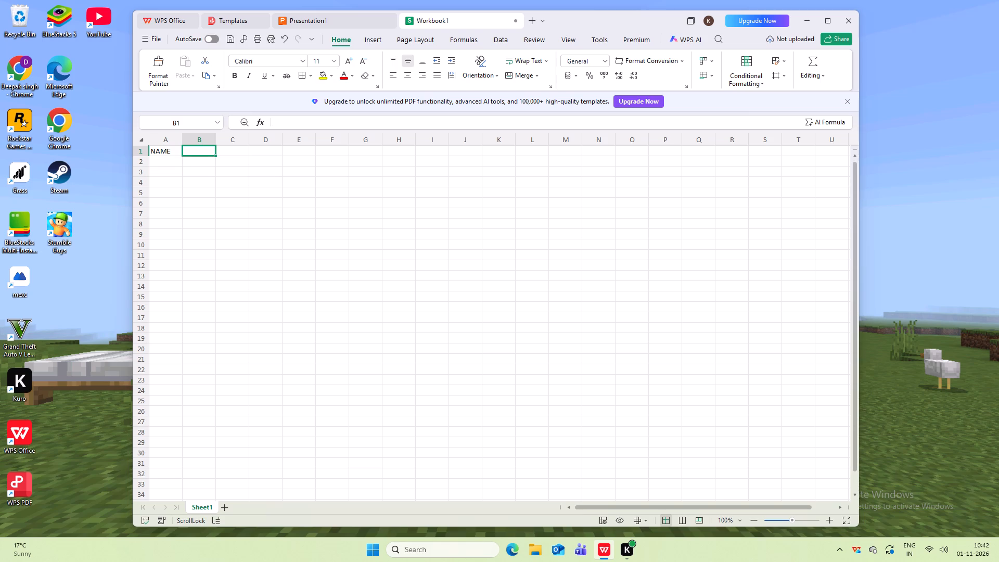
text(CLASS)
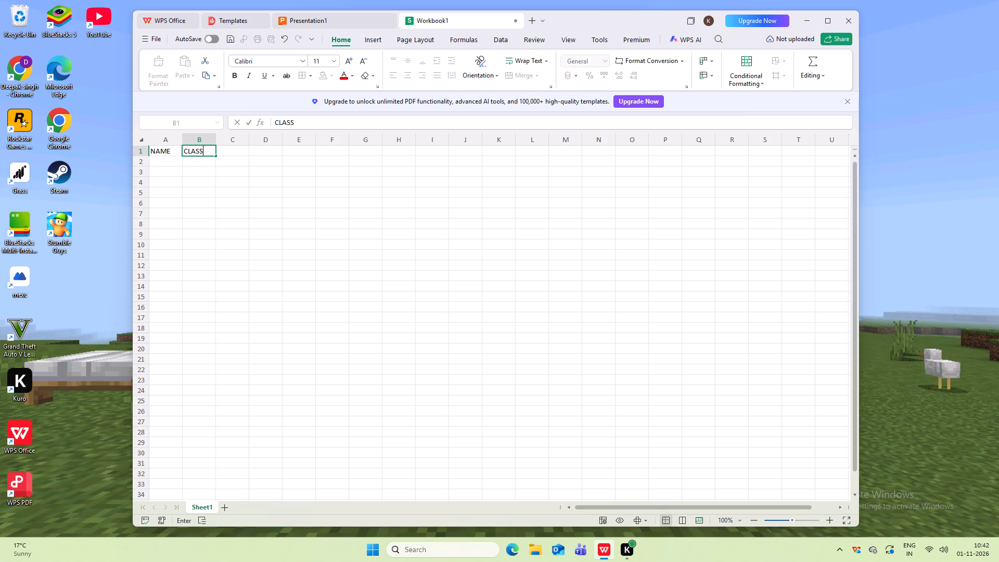
click(235, 150)
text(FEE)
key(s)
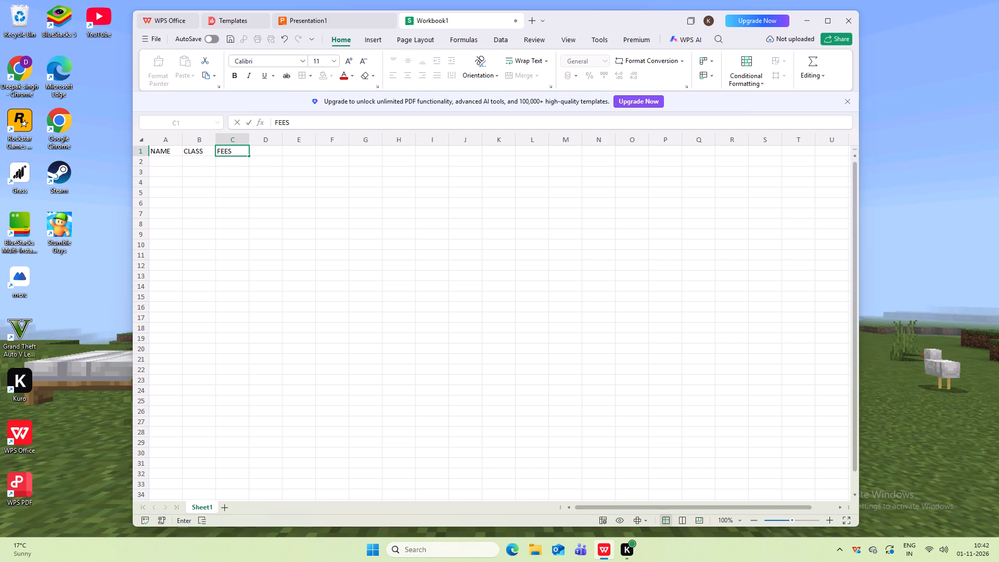
click(276, 153)
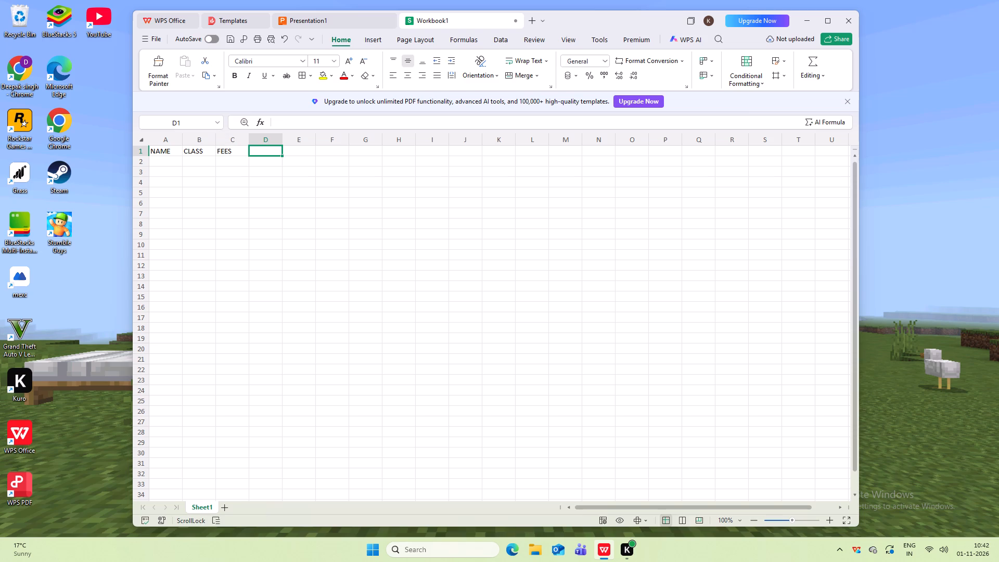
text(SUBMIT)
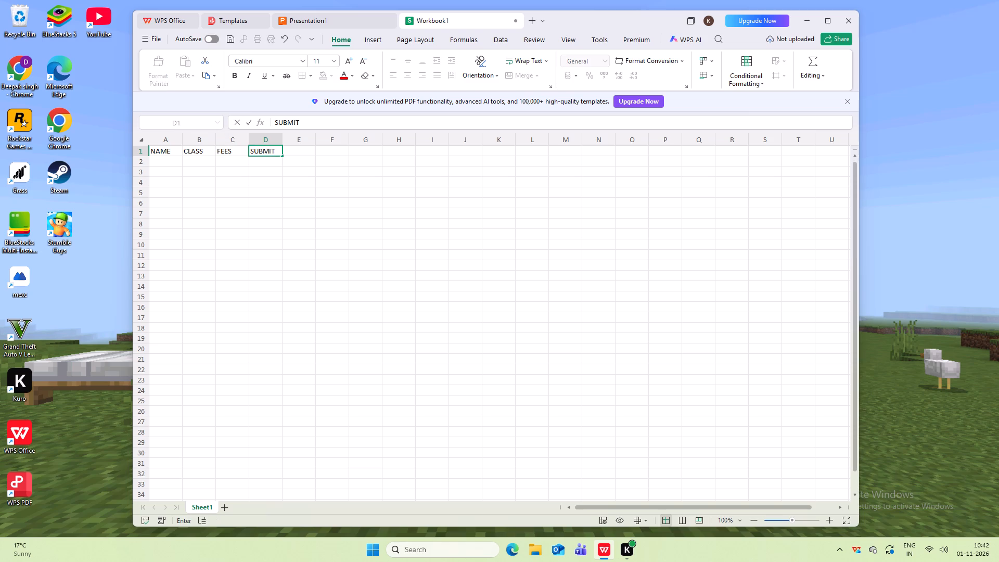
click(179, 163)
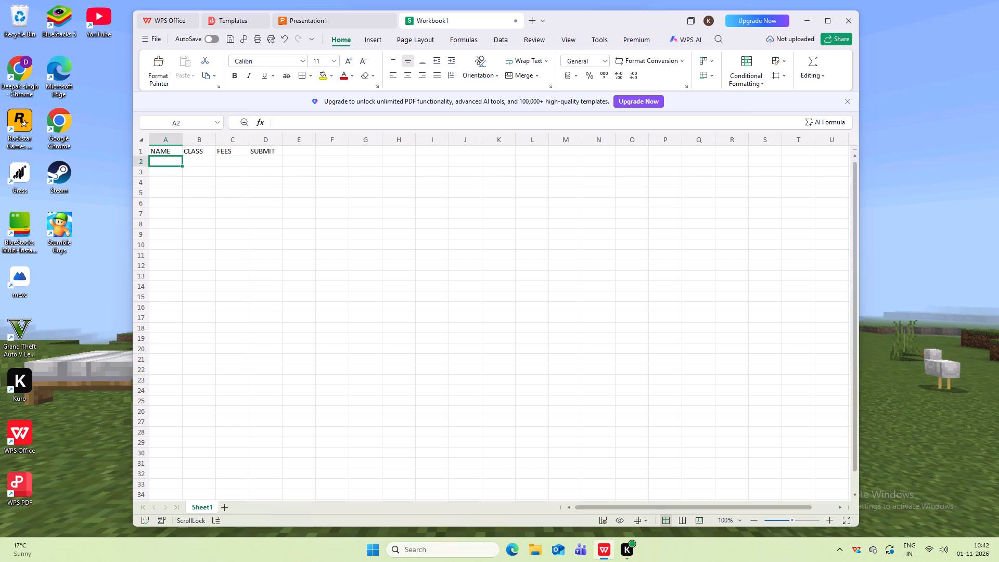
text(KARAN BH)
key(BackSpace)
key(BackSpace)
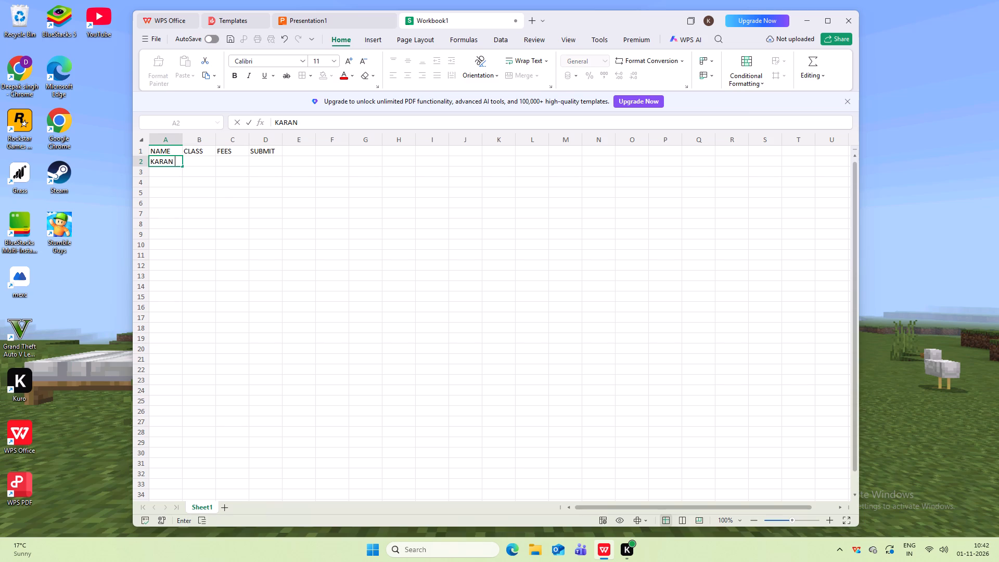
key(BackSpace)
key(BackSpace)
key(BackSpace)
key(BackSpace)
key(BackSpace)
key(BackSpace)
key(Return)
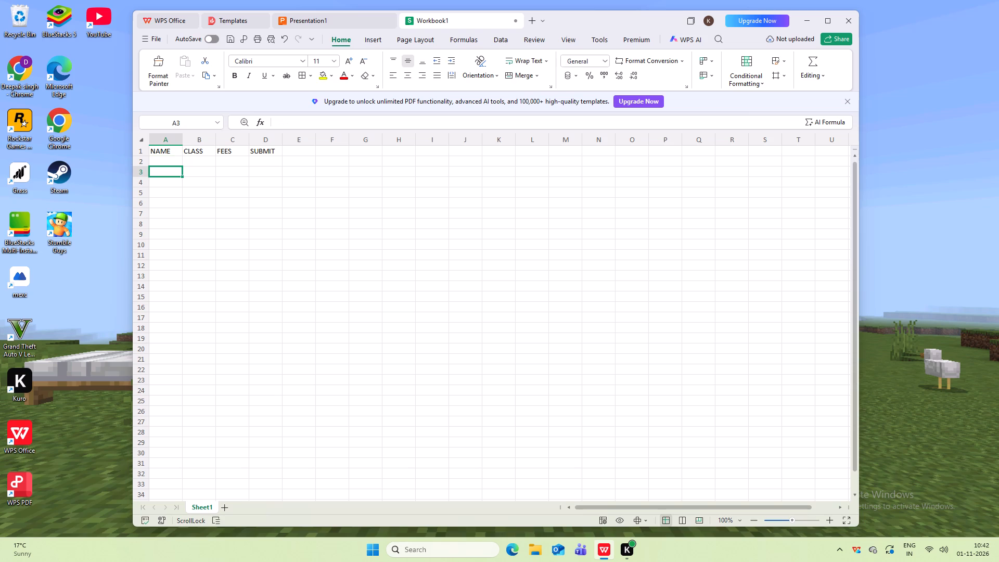
Enter the first student's full name in cell A3 under the NAME heading.
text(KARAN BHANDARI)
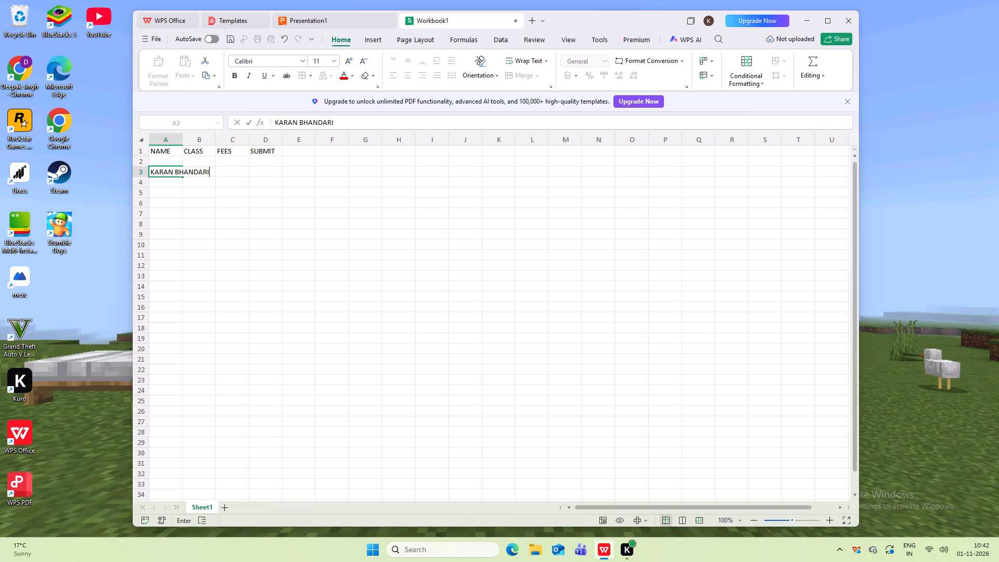
Widen column A so the full name in A3 fits inside its cell.
drag(182, 142, 219, 143)
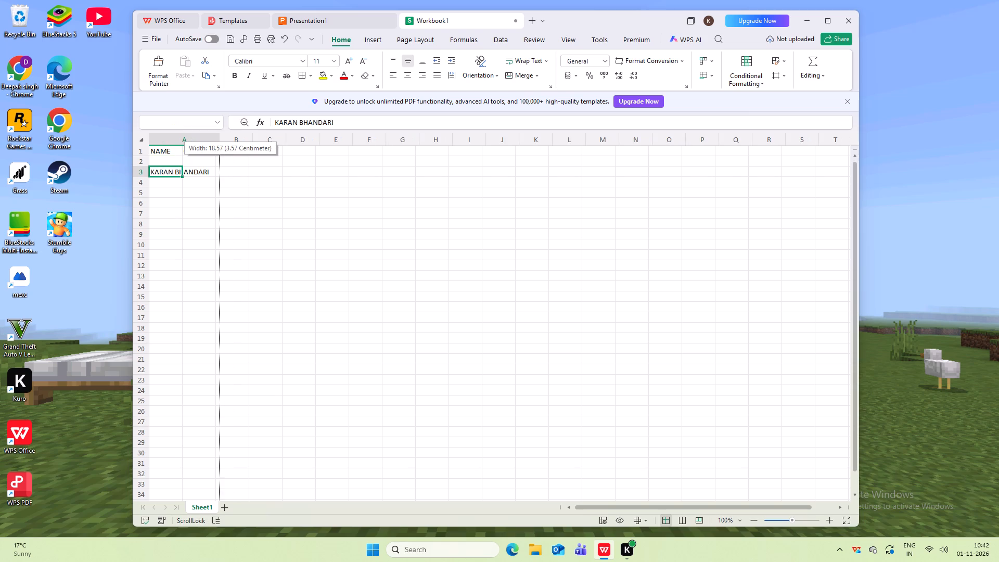
drag(219, 143, 214, 154)
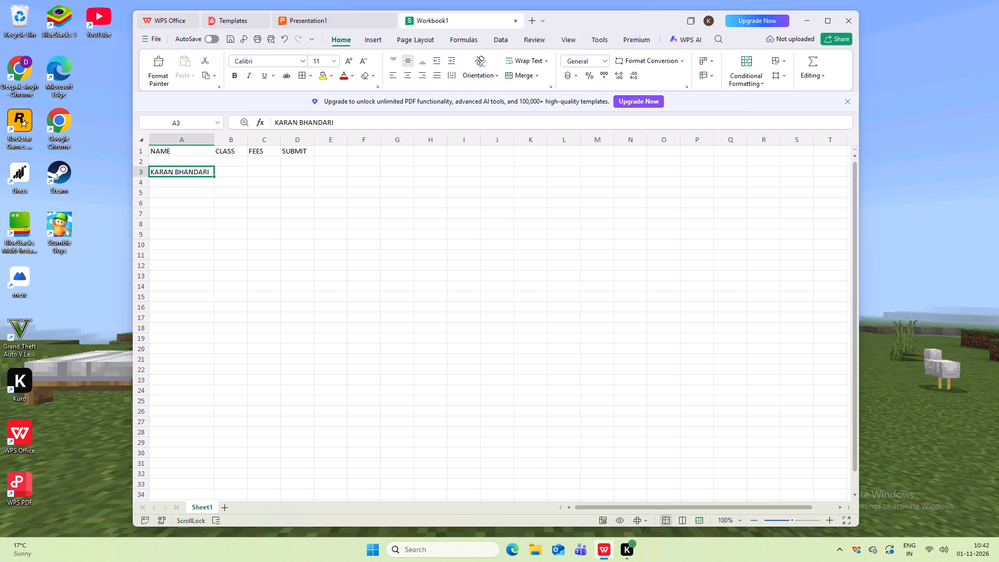
Enter the second student's name in cell A4.
double_click(175, 183)
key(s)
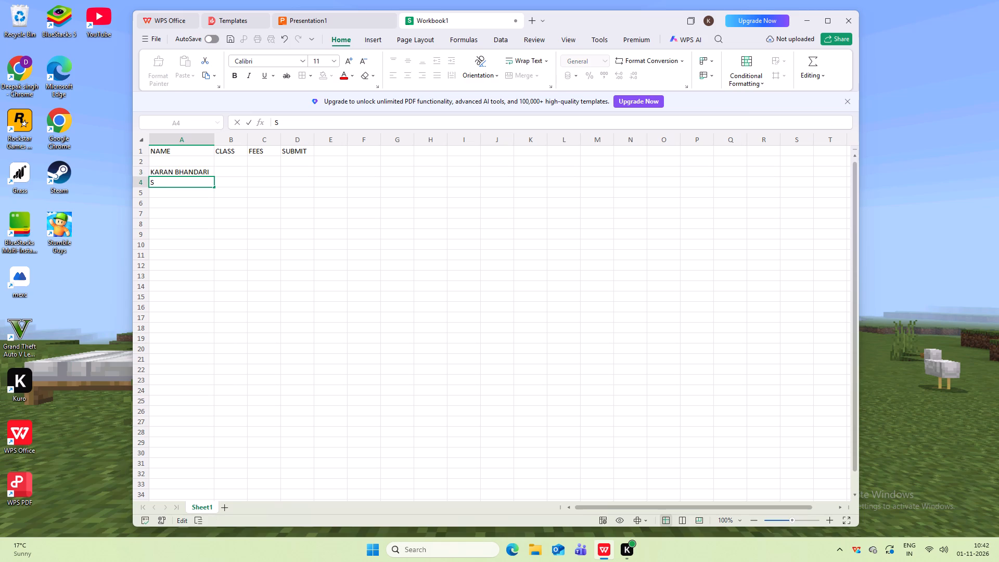
key(BackSpace)
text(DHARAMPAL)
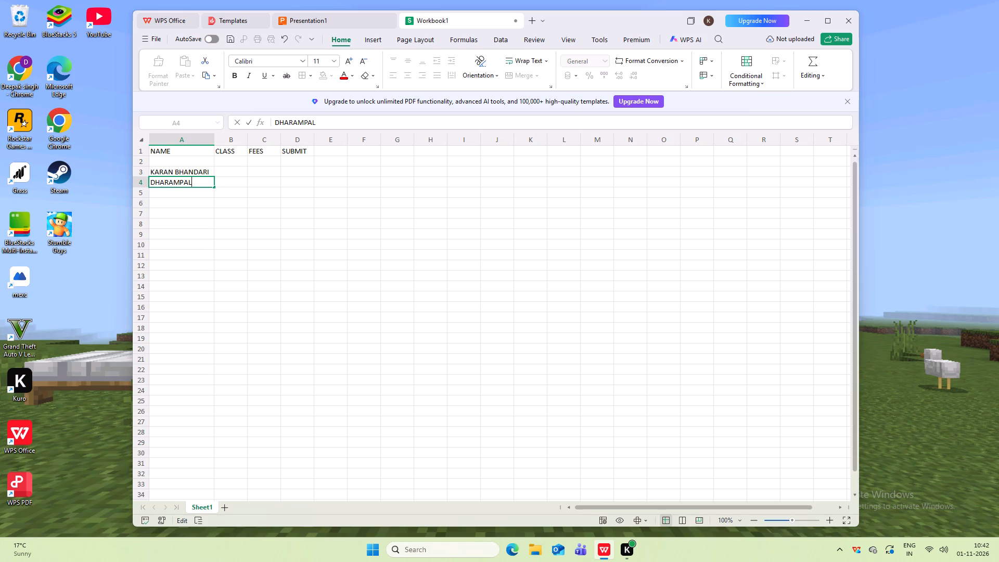
click(174, 197)
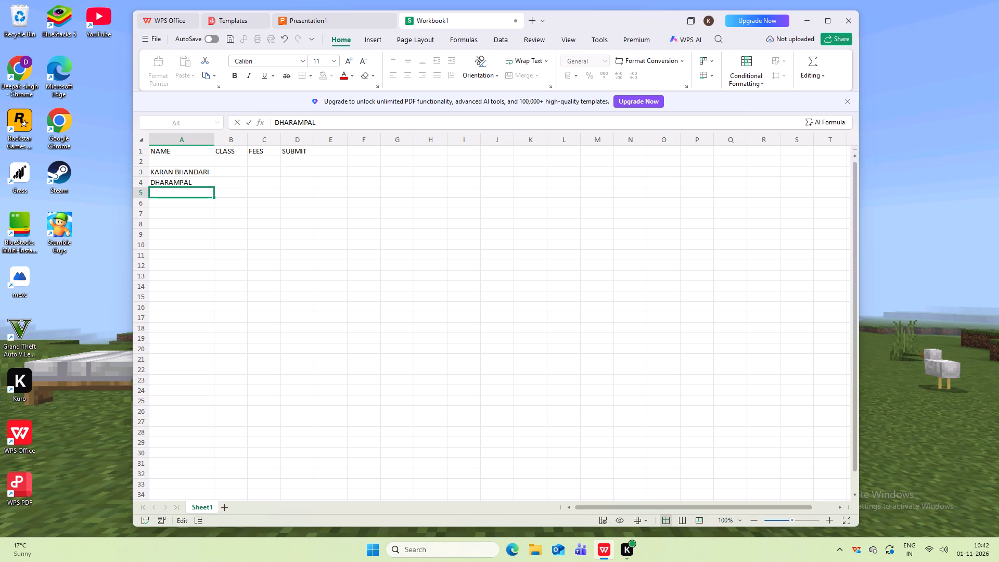
Add the column heading DATE in cell E1, beside SUBMIT.
click(317, 151)
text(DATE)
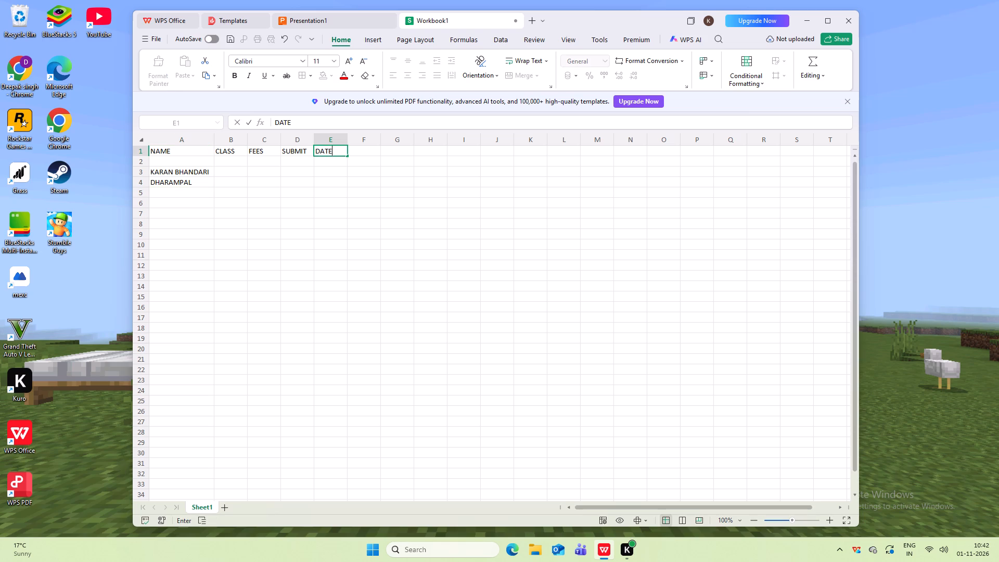
Enter the third and fourth students' full names in cells A5 and A6.
click(171, 190)
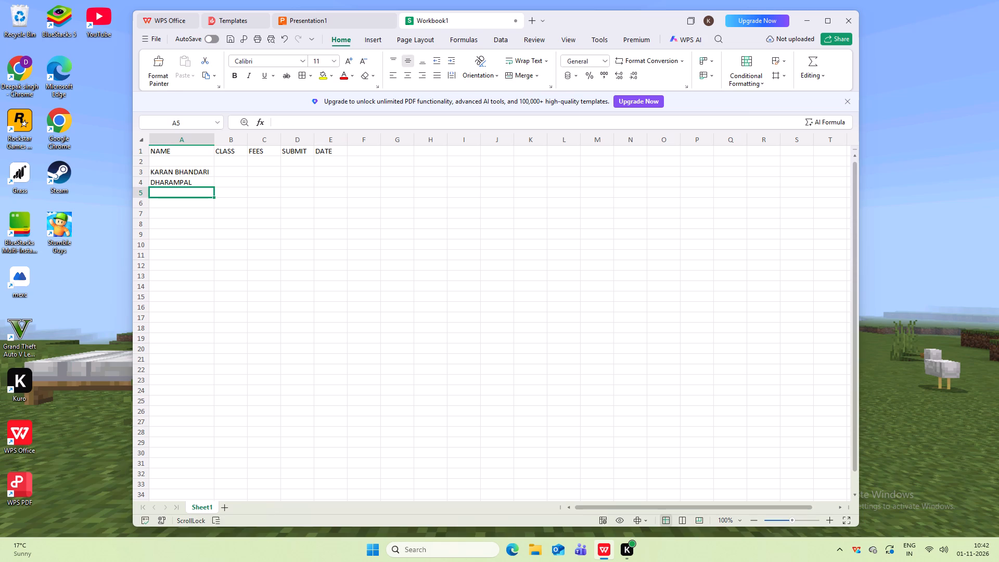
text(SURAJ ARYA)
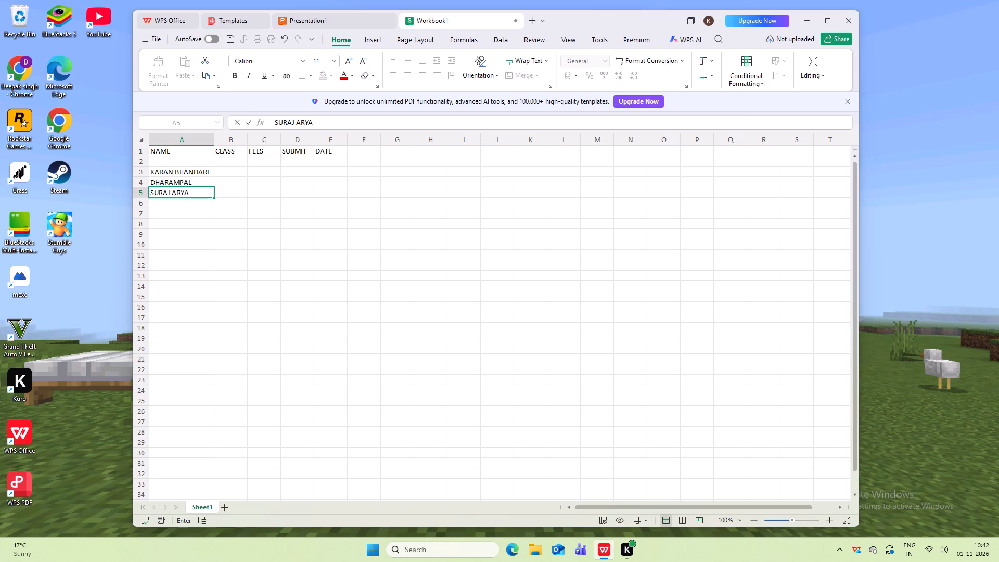
click(175, 206)
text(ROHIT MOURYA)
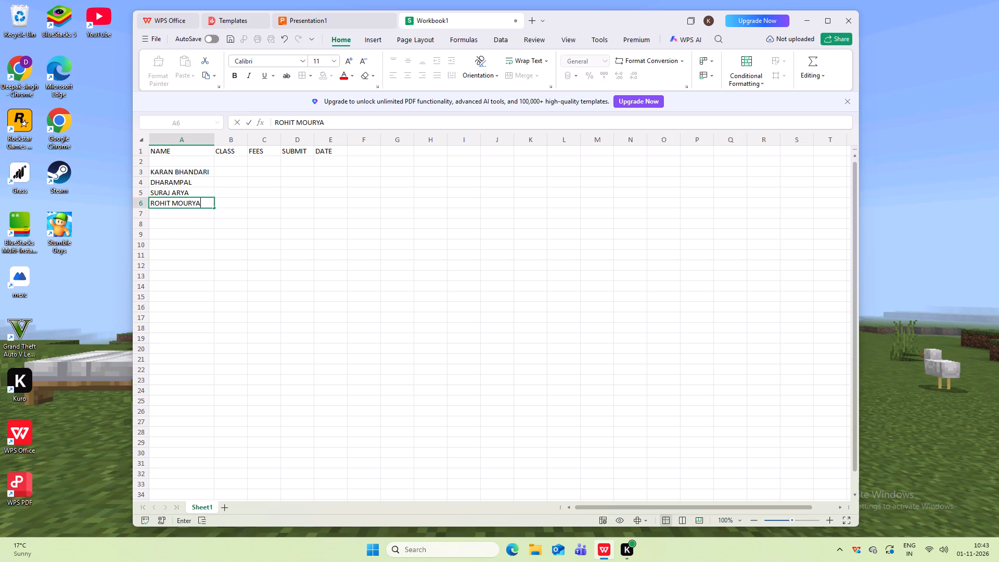
click(173, 213)
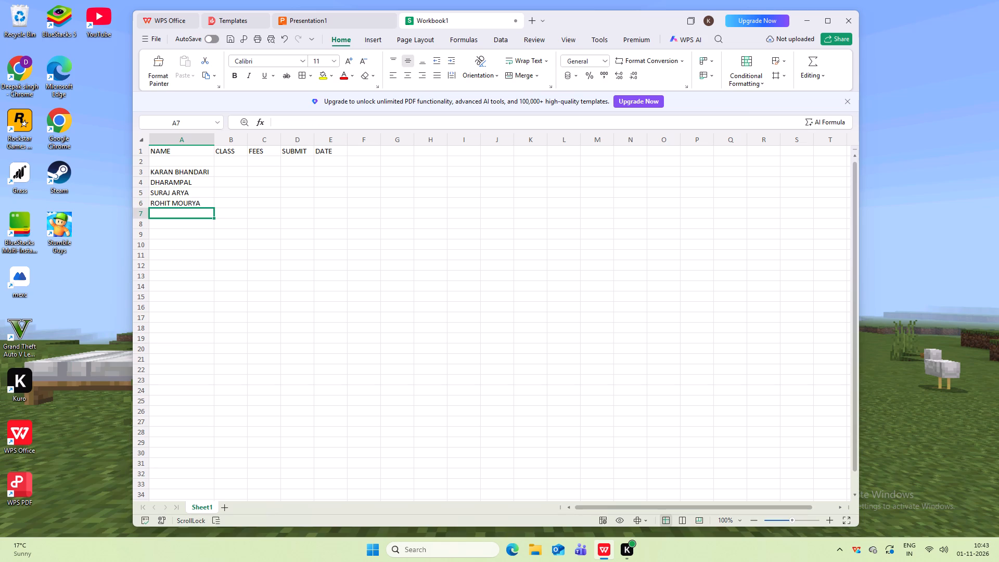
Enter the fifth and sixth students' full names in cells A7 and A8.
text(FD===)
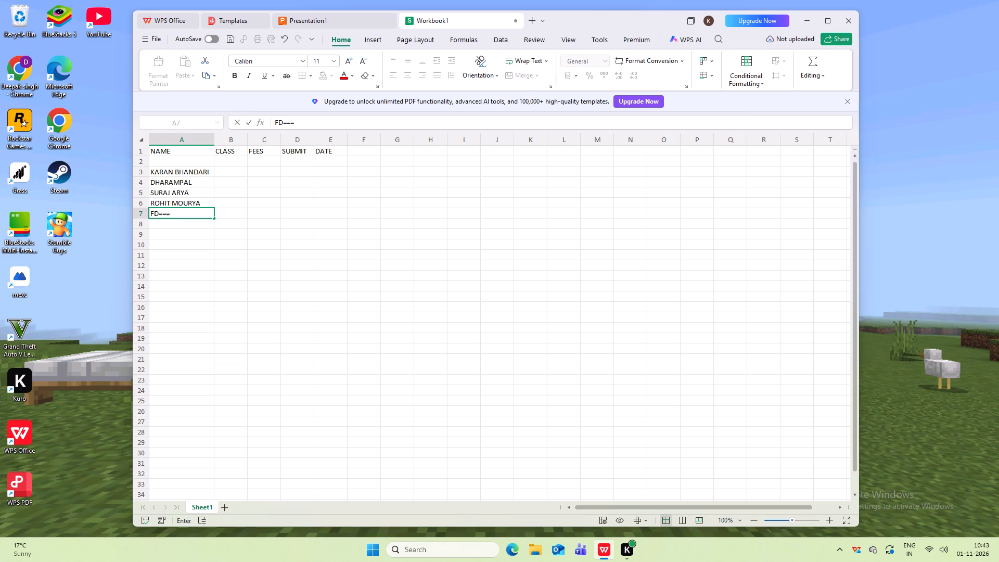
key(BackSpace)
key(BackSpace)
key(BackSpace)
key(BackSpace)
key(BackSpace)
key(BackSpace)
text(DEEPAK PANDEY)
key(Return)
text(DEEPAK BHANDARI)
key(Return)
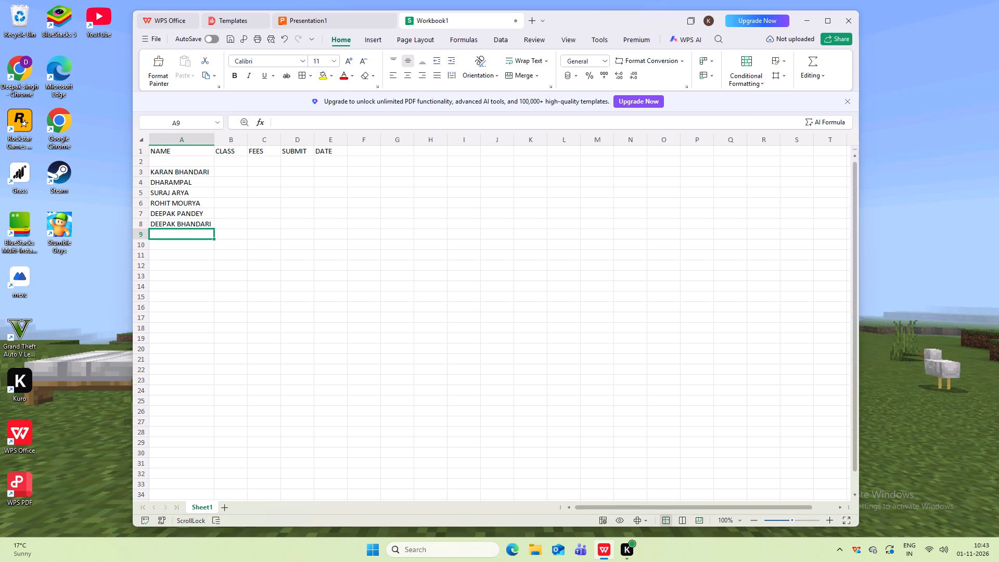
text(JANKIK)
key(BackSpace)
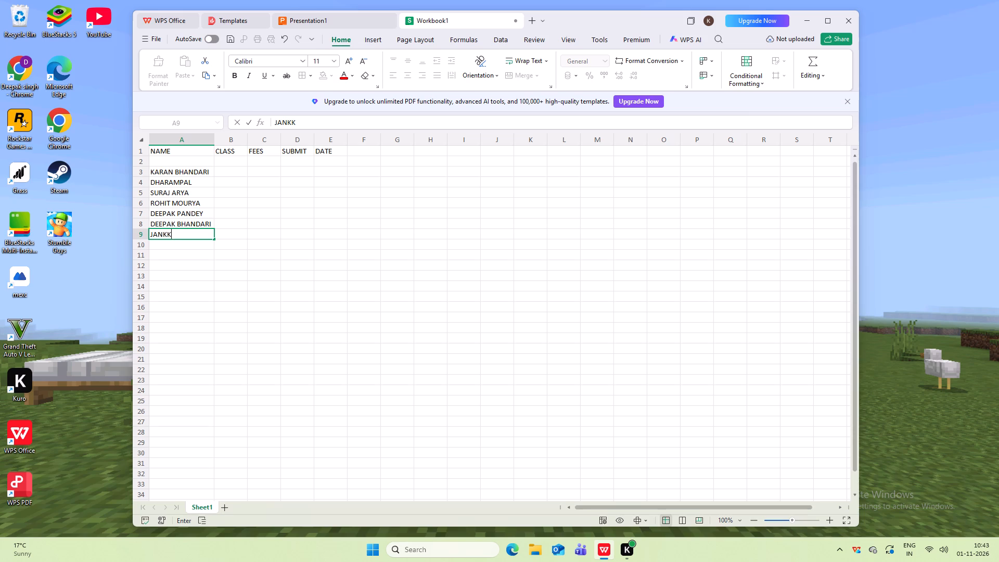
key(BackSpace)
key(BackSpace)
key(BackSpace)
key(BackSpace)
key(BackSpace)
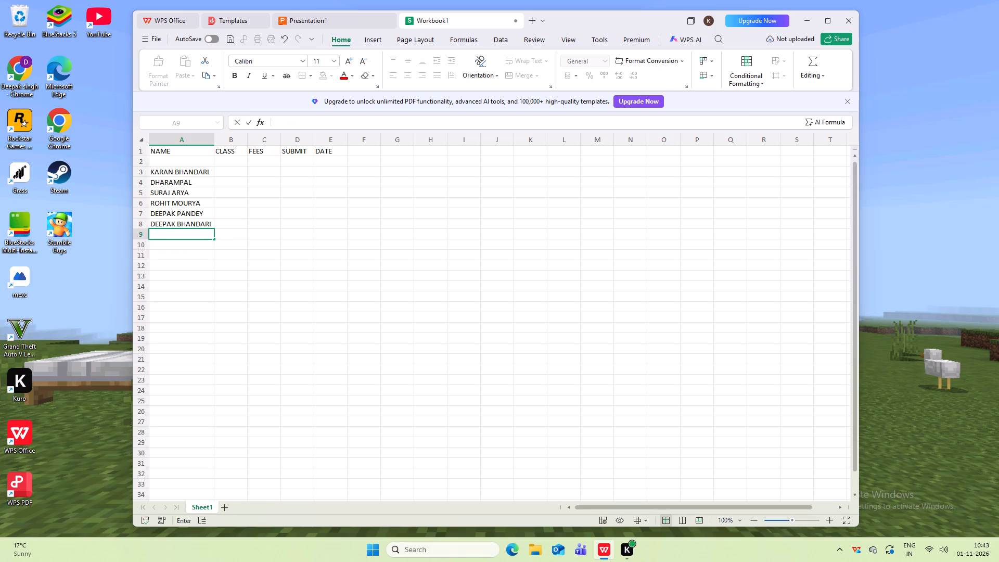
Change the heading in cell A1 to NAME BOYS.
double_click(190, 150)
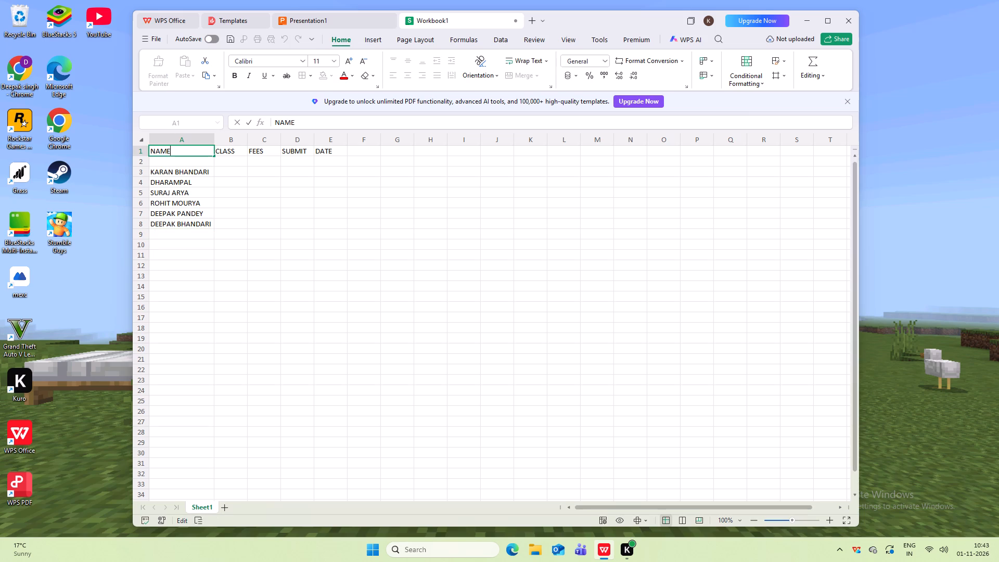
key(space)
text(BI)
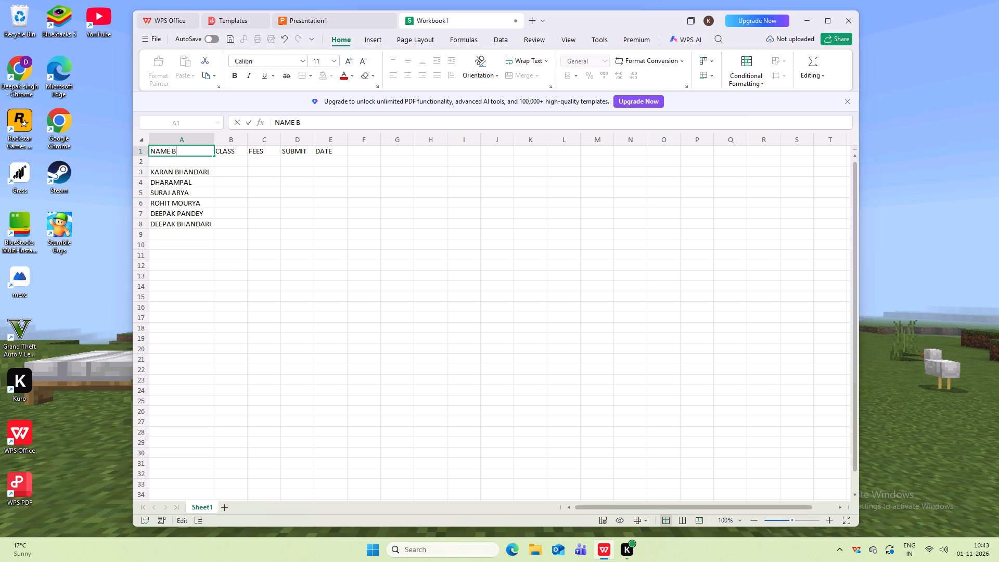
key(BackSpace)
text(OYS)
click(224, 149)
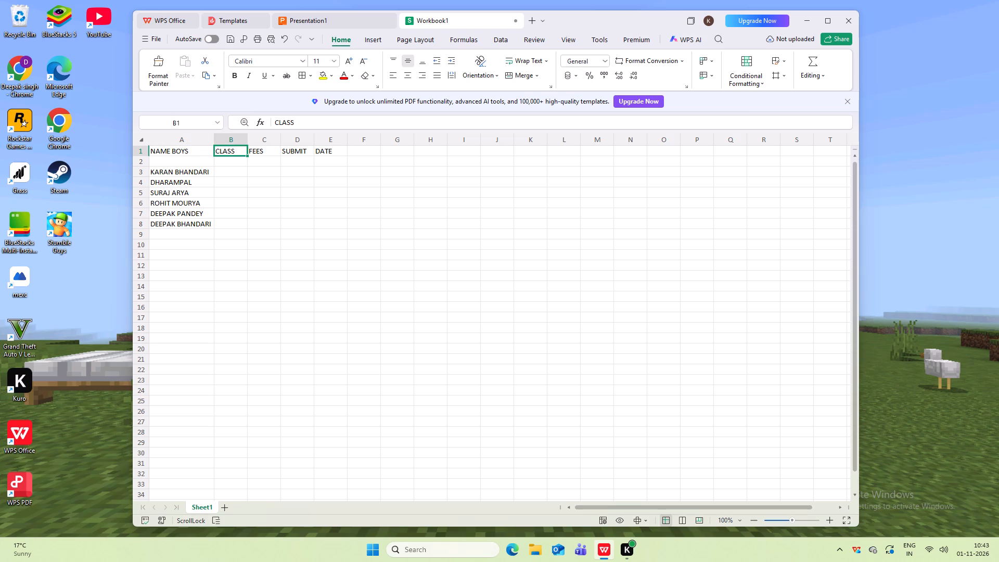
Shift the DATE, SUBMIT, FEES and CLASS headings one column over, so they occupy C1 to F1 and free cell B1.
click(339, 150)
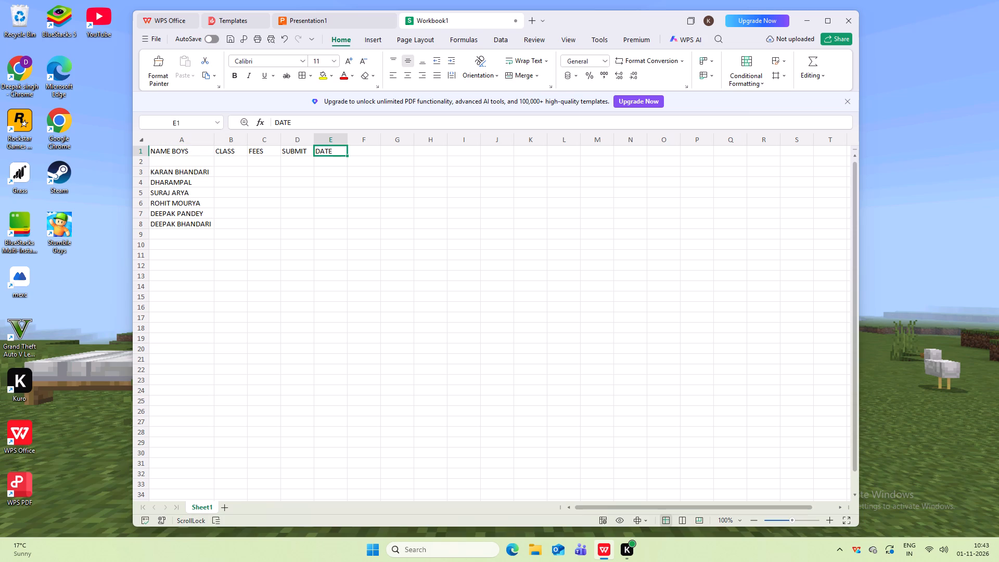
drag(347, 152, 377, 152)
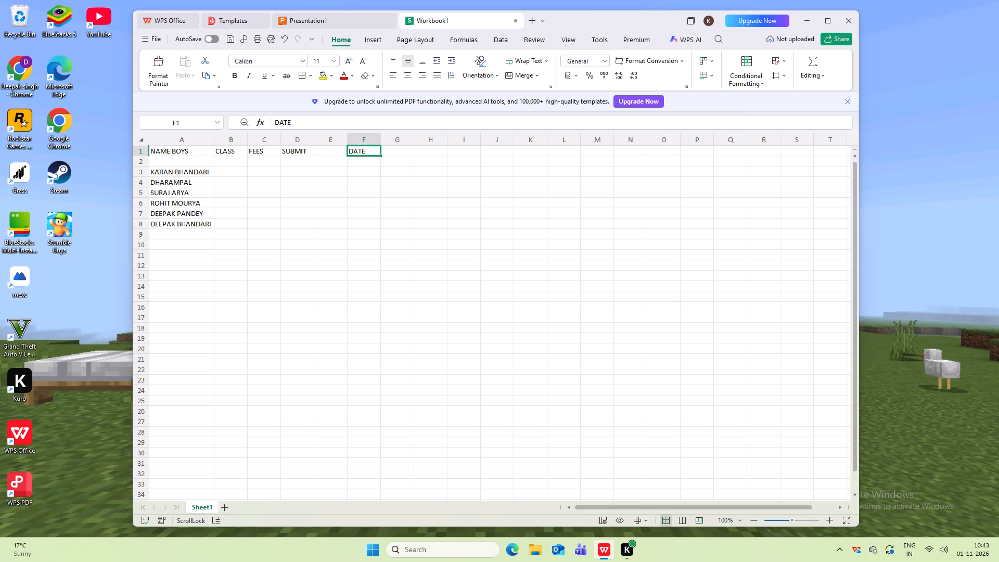
click(309, 152)
drag(312, 156, 331, 154)
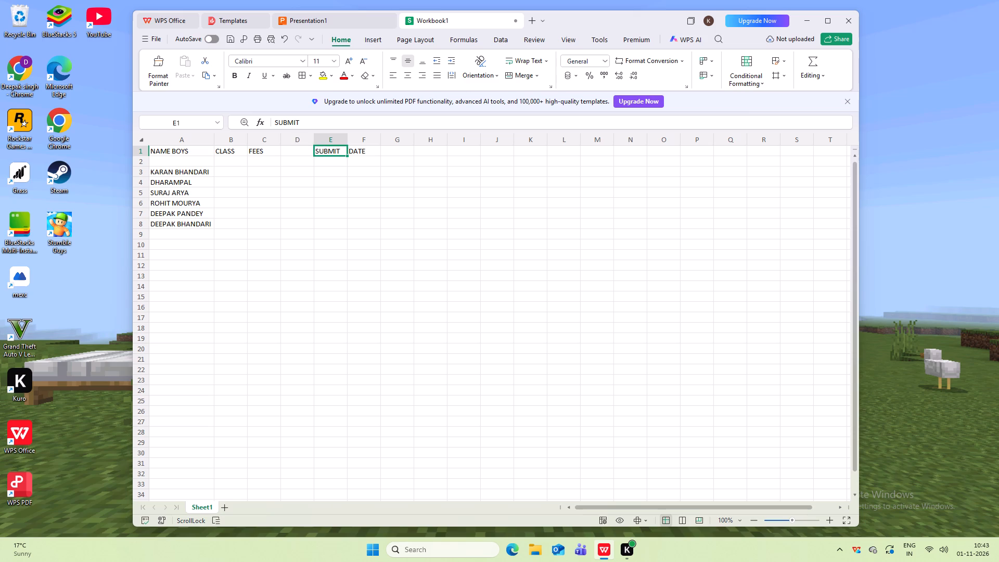
click(267, 152)
drag(280, 151, 288, 154)
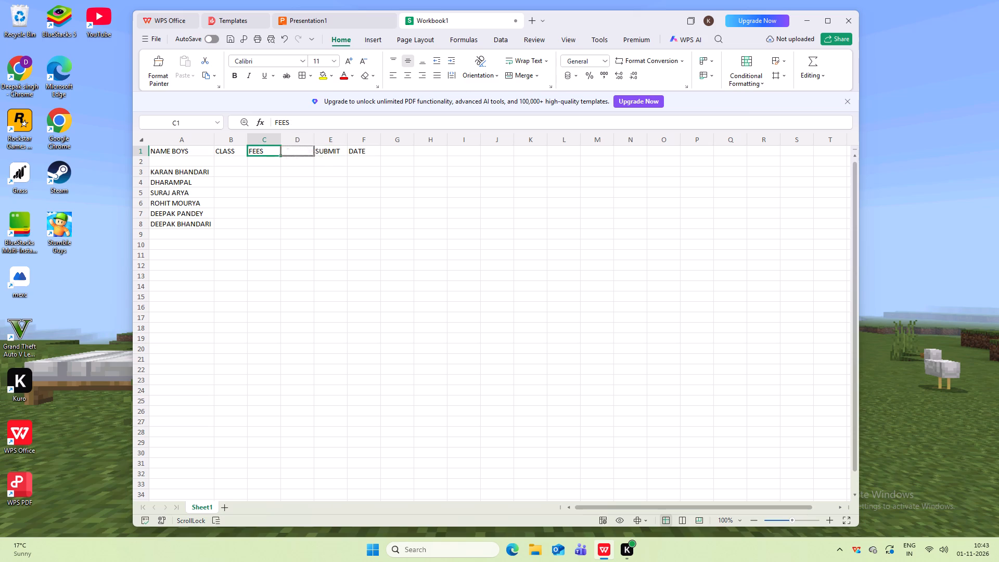
drag(288, 154, 306, 155)
click(233, 152)
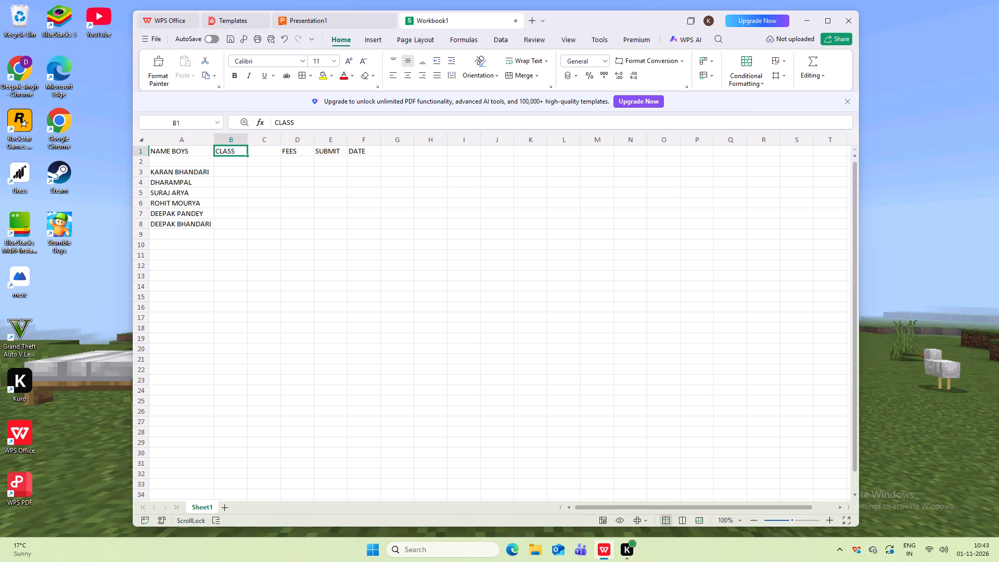
click(246, 155)
drag(248, 151, 271, 152)
Add the heading NAME GIRLS in cell B1 and widen column B to fit it.
click(217, 152)
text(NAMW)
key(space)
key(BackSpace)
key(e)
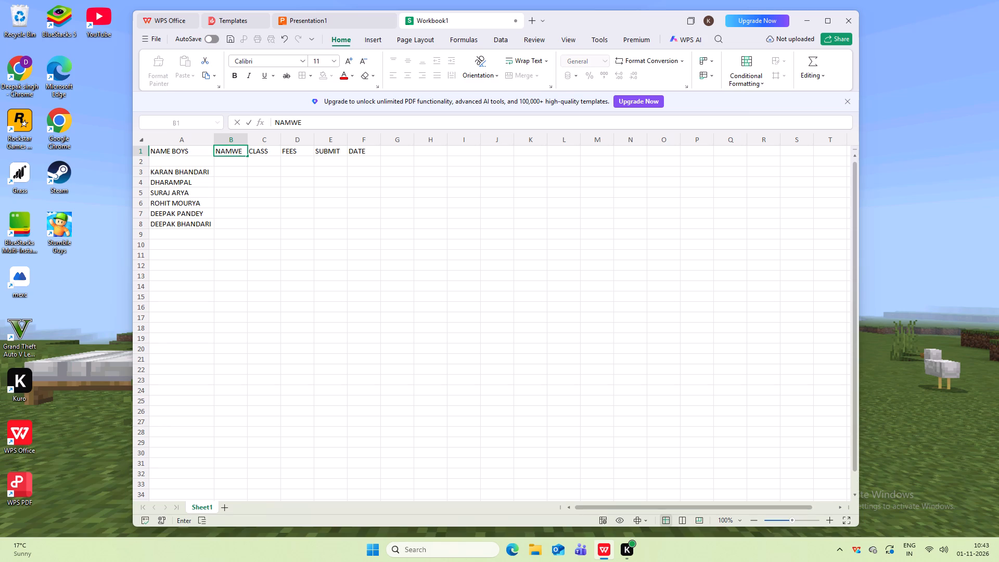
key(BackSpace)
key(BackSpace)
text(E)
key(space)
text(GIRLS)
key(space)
drag(247, 140, 259, 145)
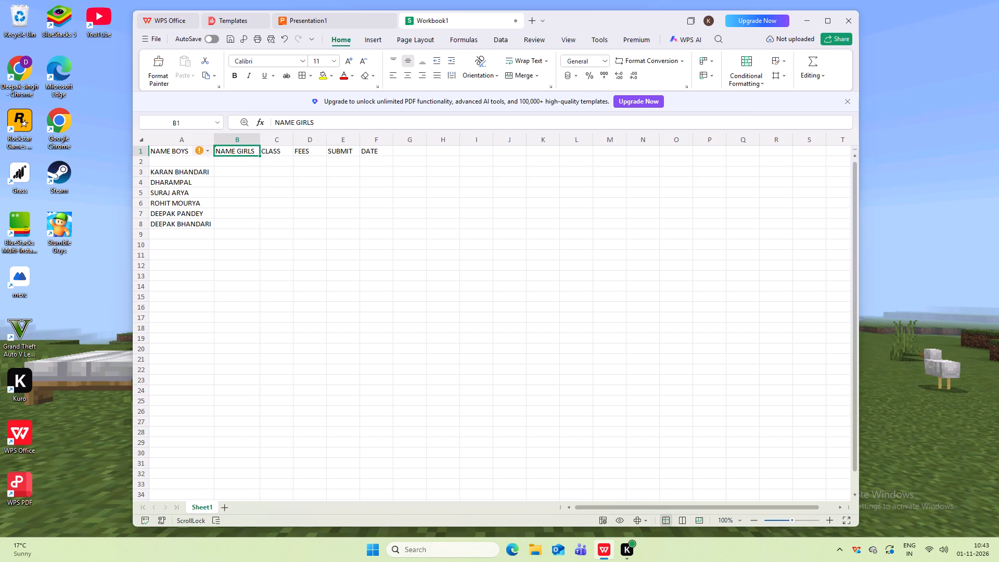
Enter the first three girls' full names in cells B3 to B5 under NAME GIRLS.
double_click(219, 158)
click(225, 169)
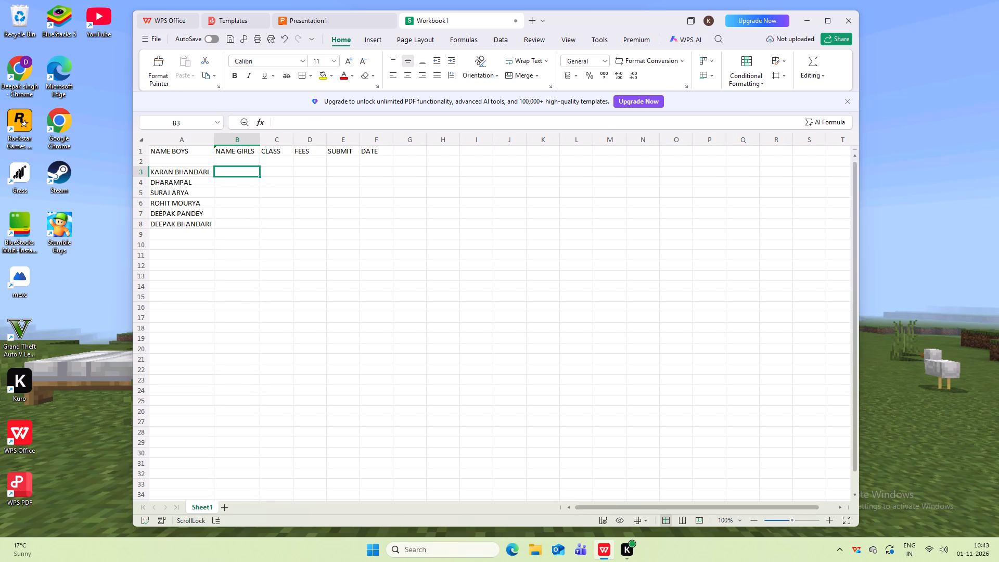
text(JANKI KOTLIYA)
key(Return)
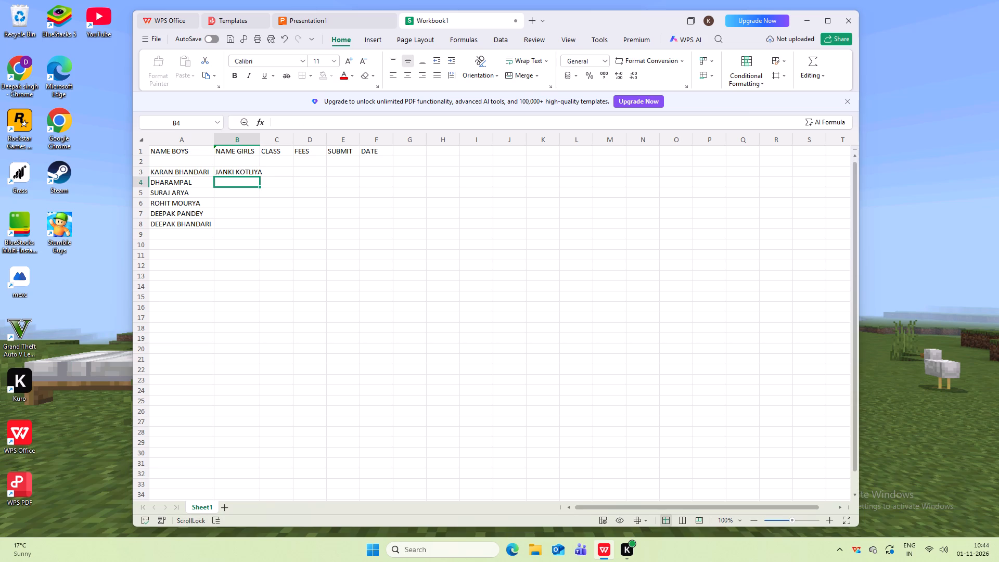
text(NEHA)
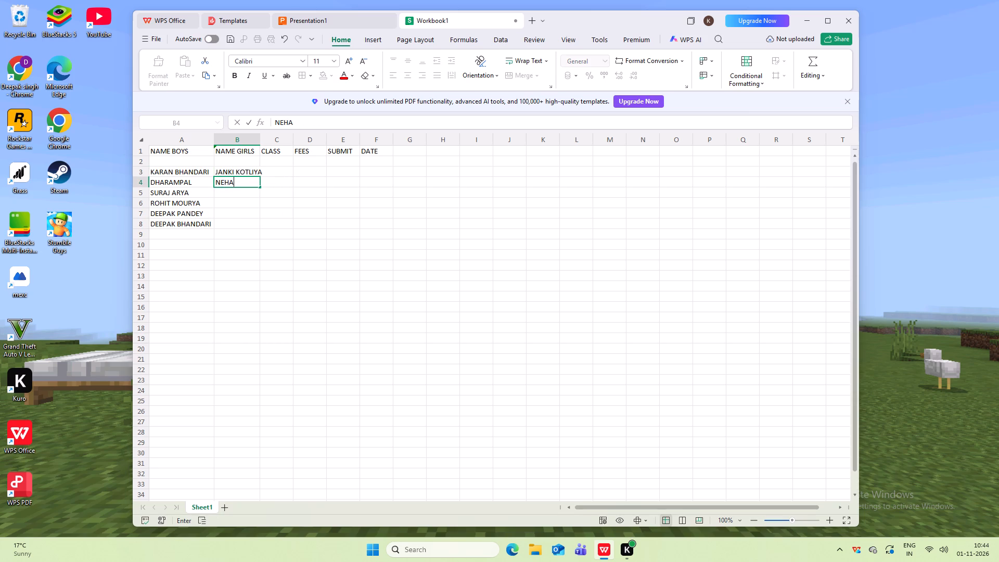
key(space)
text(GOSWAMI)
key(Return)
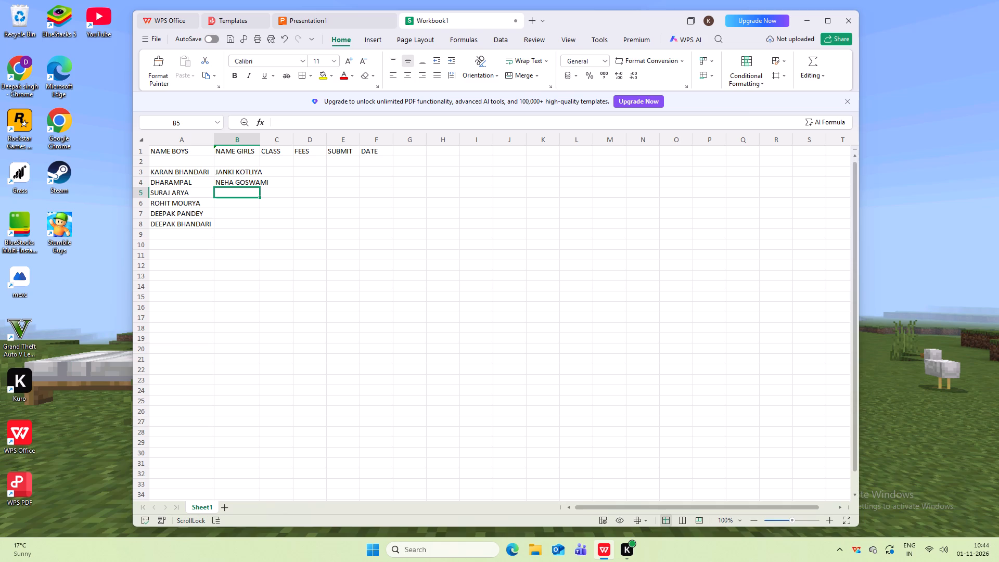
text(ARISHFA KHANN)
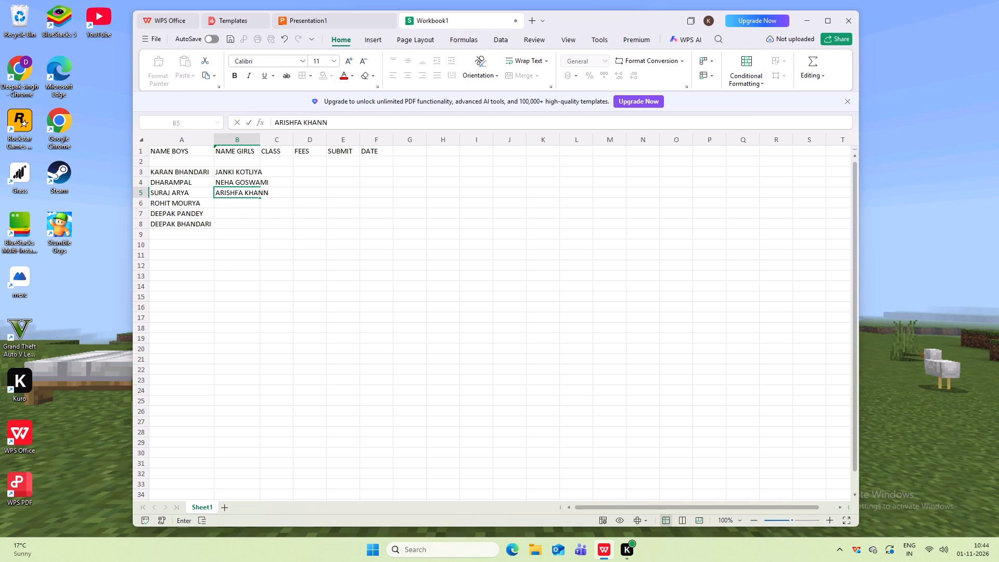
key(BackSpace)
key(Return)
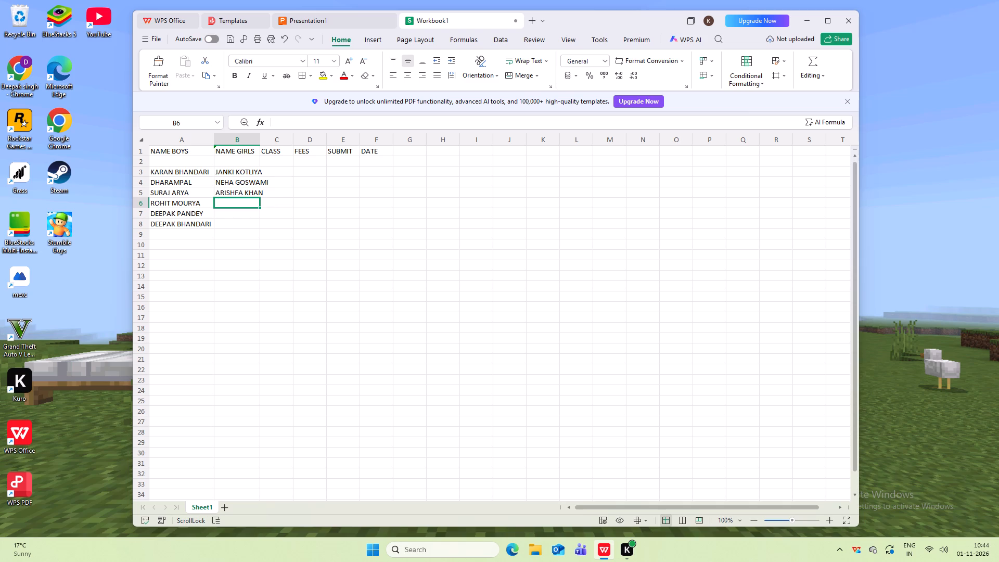
Enter the fourth, fifth and sixth girls' full names in cells B6 to B8.
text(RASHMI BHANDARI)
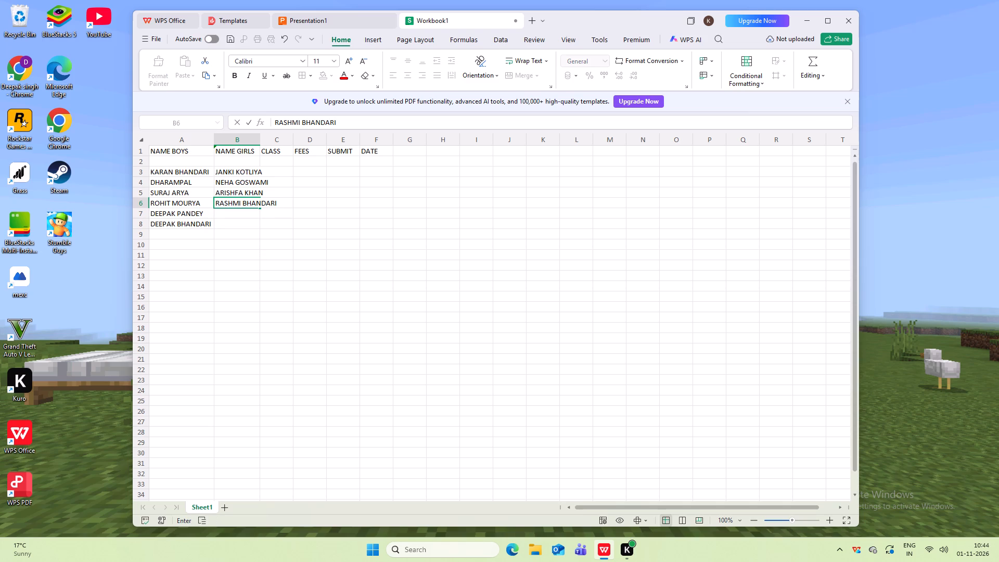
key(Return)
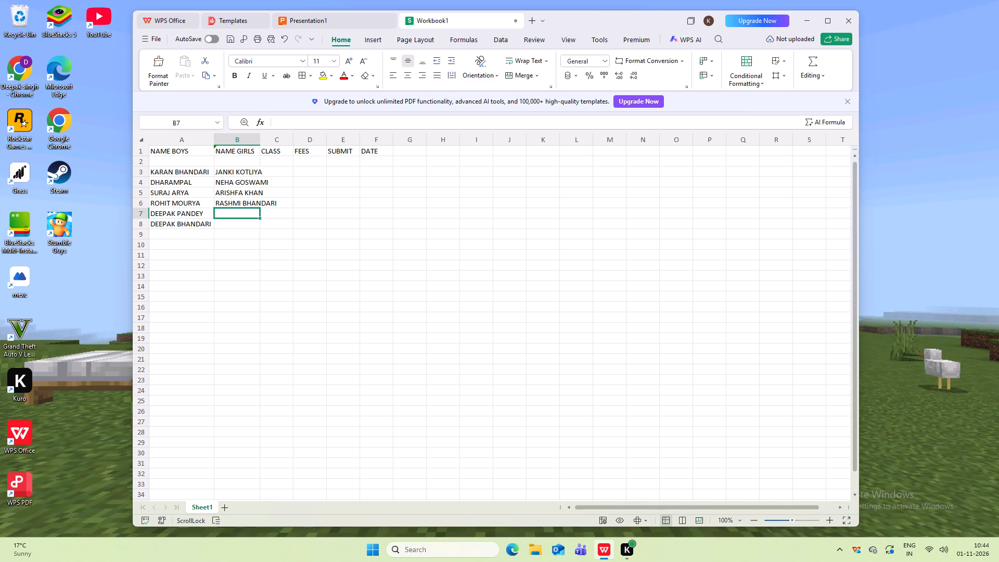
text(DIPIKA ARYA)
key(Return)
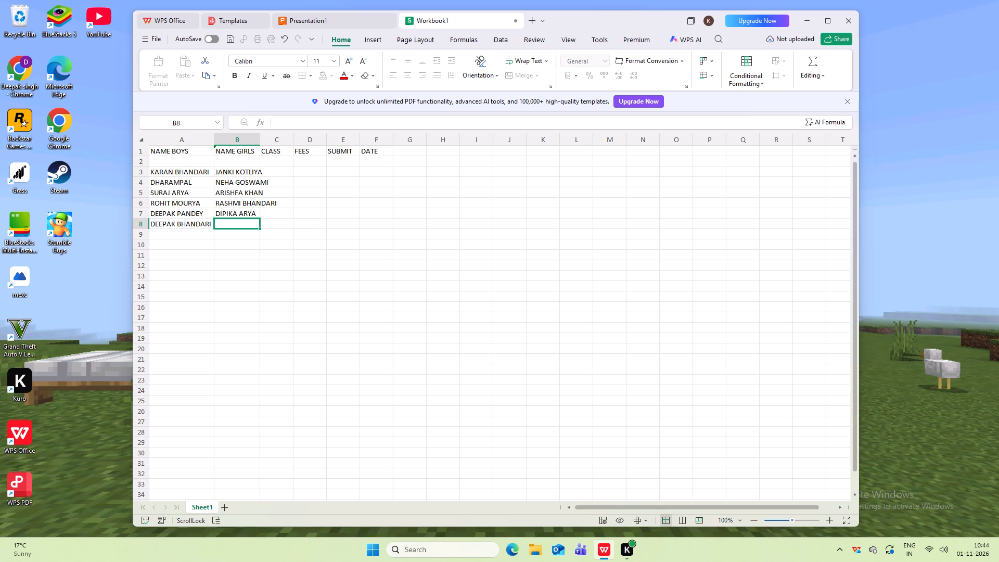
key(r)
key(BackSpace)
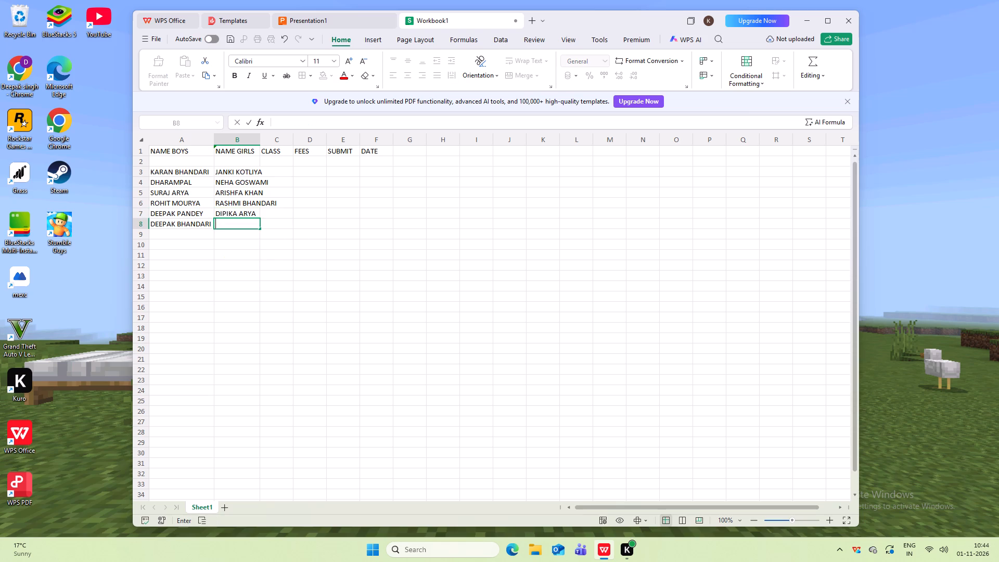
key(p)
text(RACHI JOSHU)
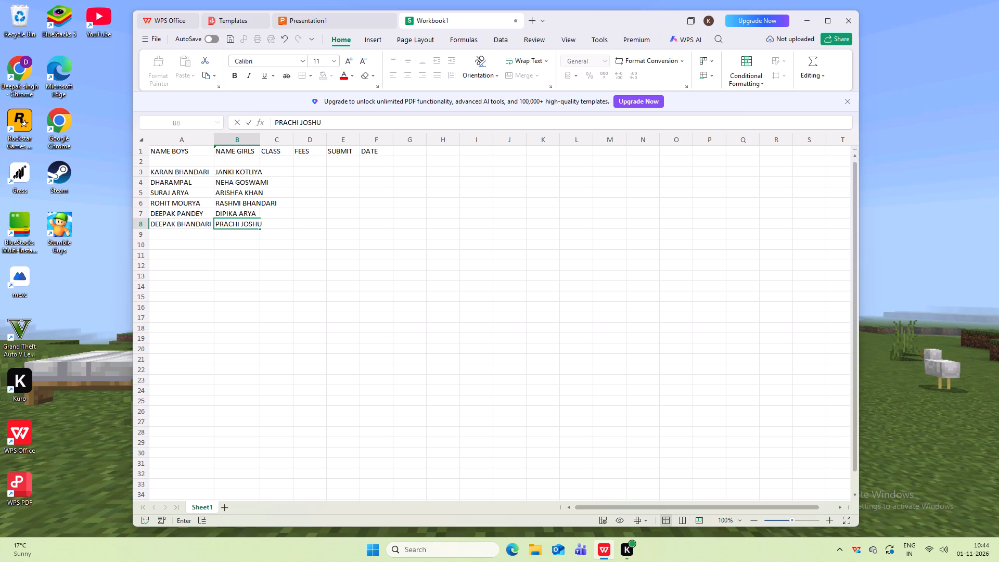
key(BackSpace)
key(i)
click(199, 233)
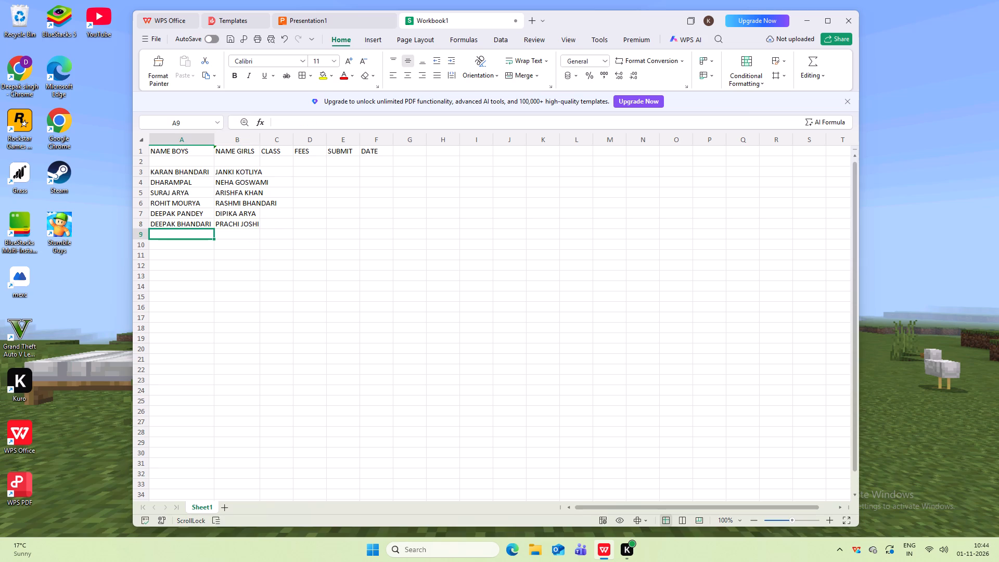
Widen column B so that all the girls' full names fit inside their cells.
click(257, 174)
drag(259, 138, 280, 166)
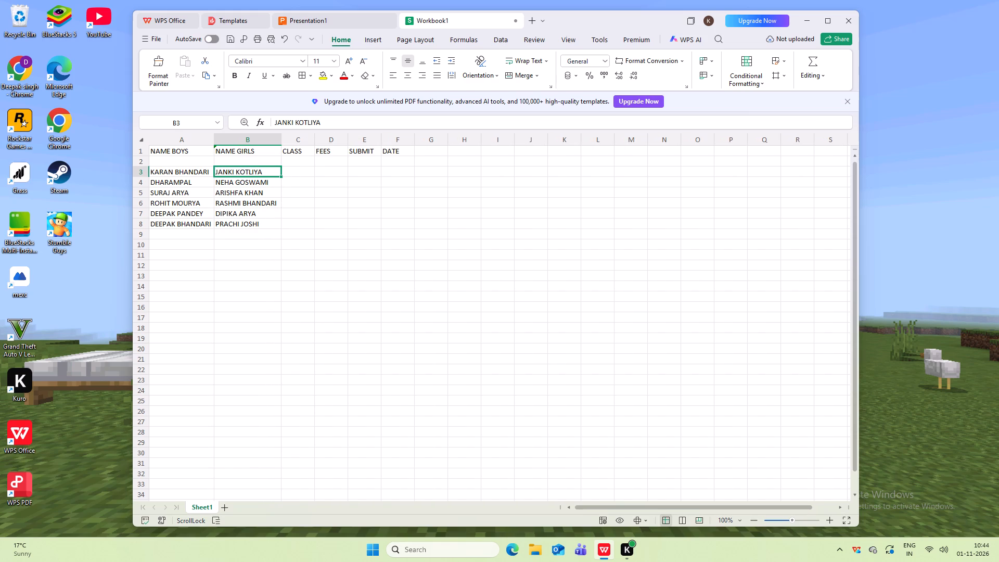
Enter the seventh boy's full name in cell A9 under NAME BOYS.
click(174, 235)
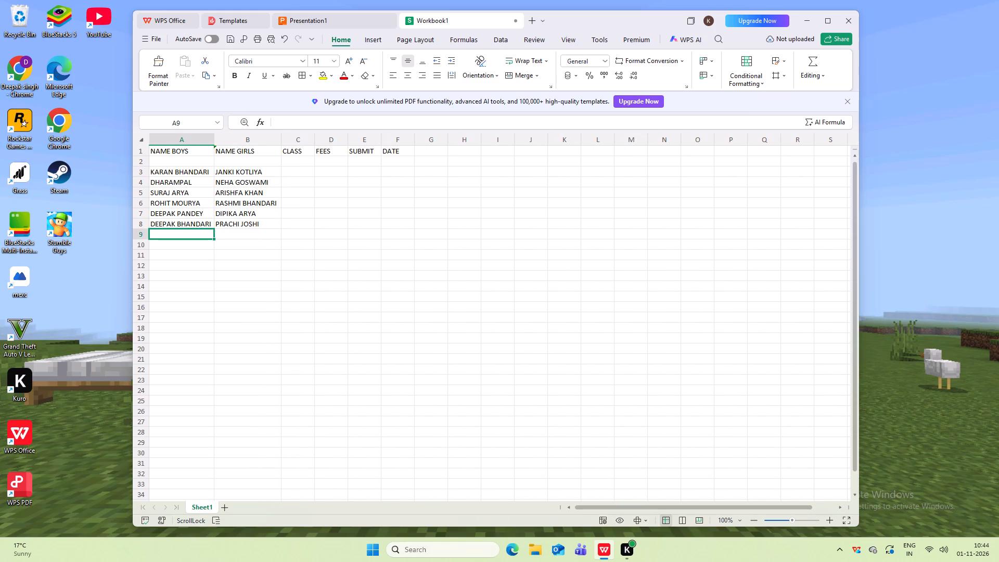
click(172, 235)
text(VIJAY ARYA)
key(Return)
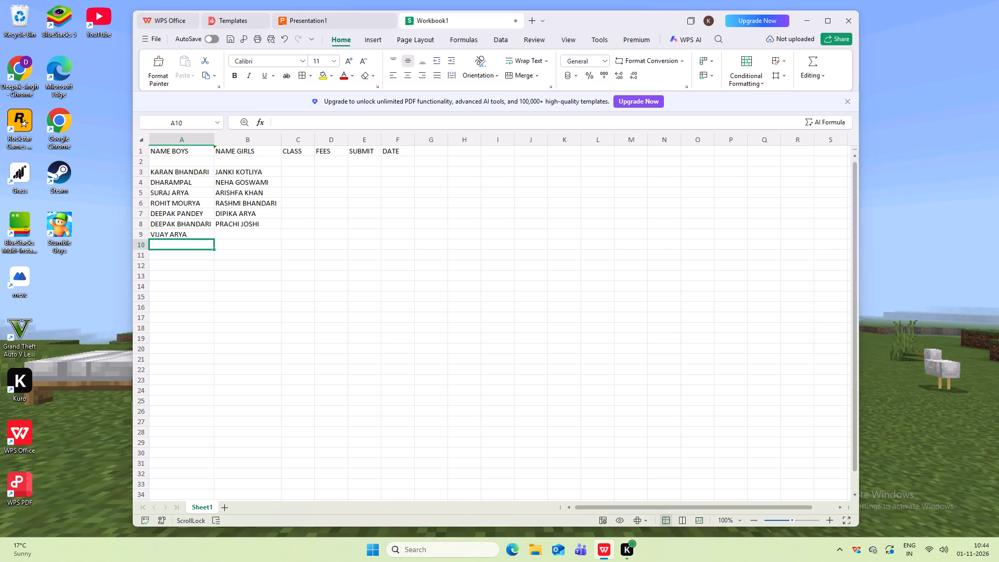
Enter the eighth boy's full name in cell A10 under NAME BOYS.
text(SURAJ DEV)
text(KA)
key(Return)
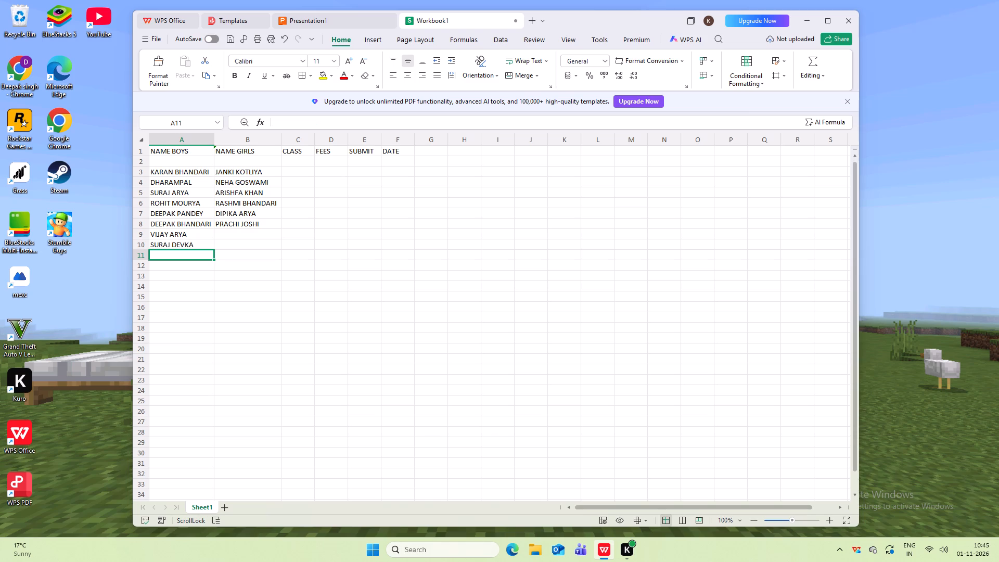
Enter the seventh and eighth girls' full names in cells B9 and B10 under NAME GIRLS.
click(235, 231)
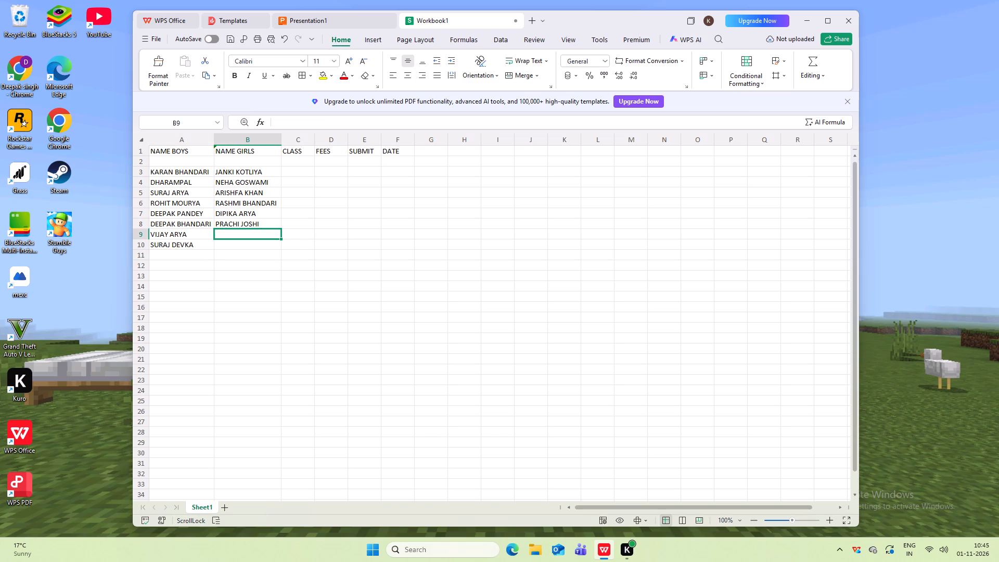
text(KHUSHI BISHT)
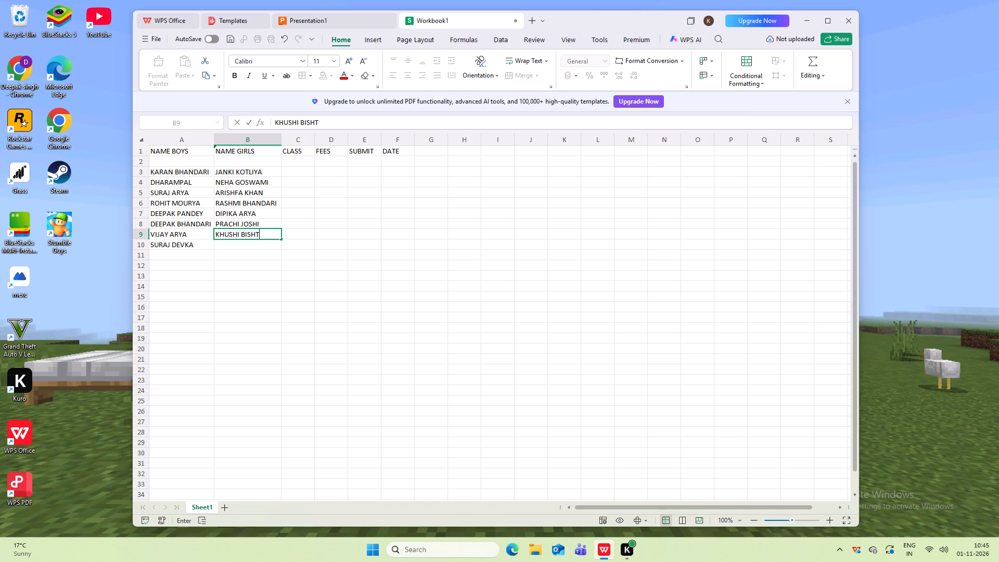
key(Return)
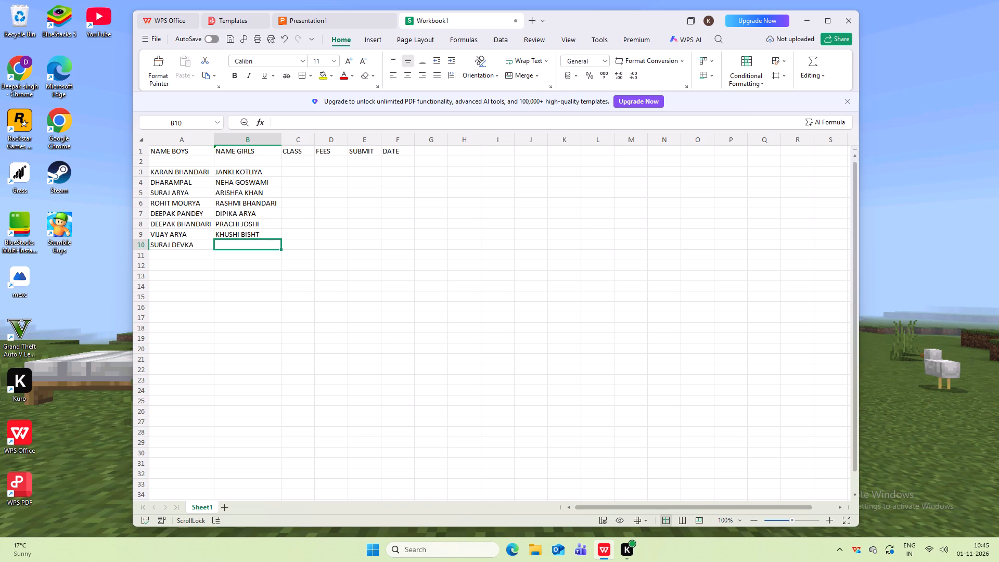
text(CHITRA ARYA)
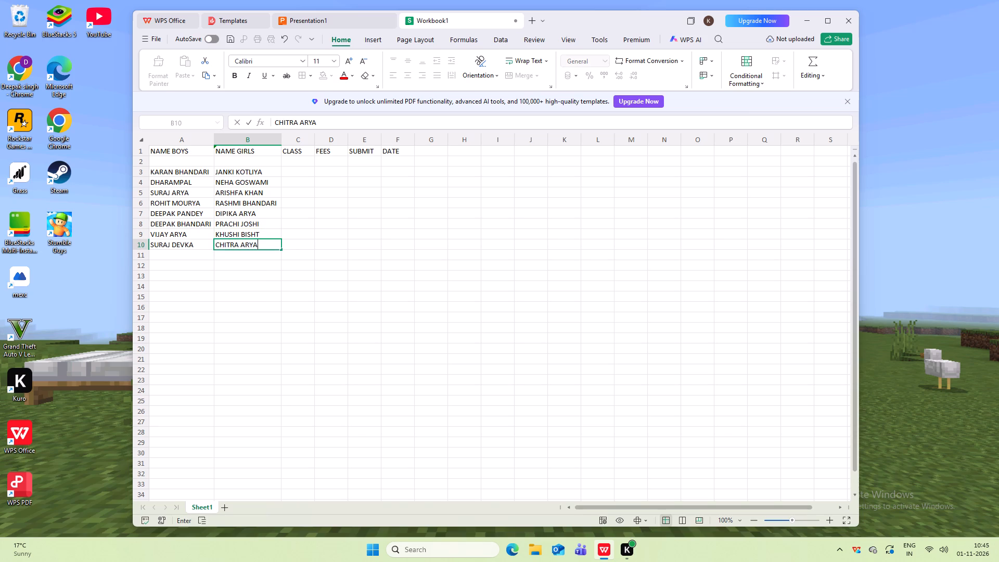
Enter the ninth and tenth boys' full names in cells A11 and A12 under NAME BOYS.
click(203, 257)
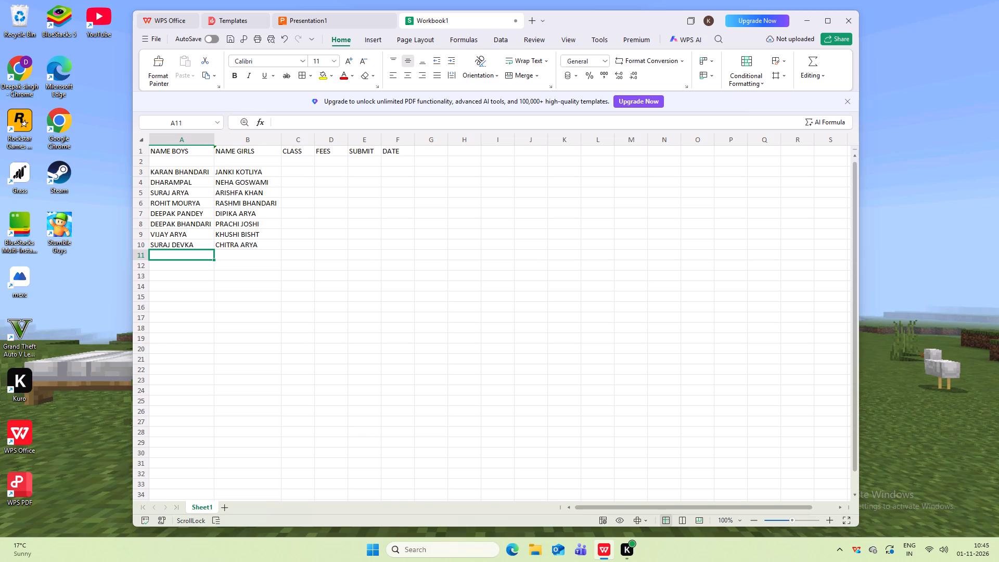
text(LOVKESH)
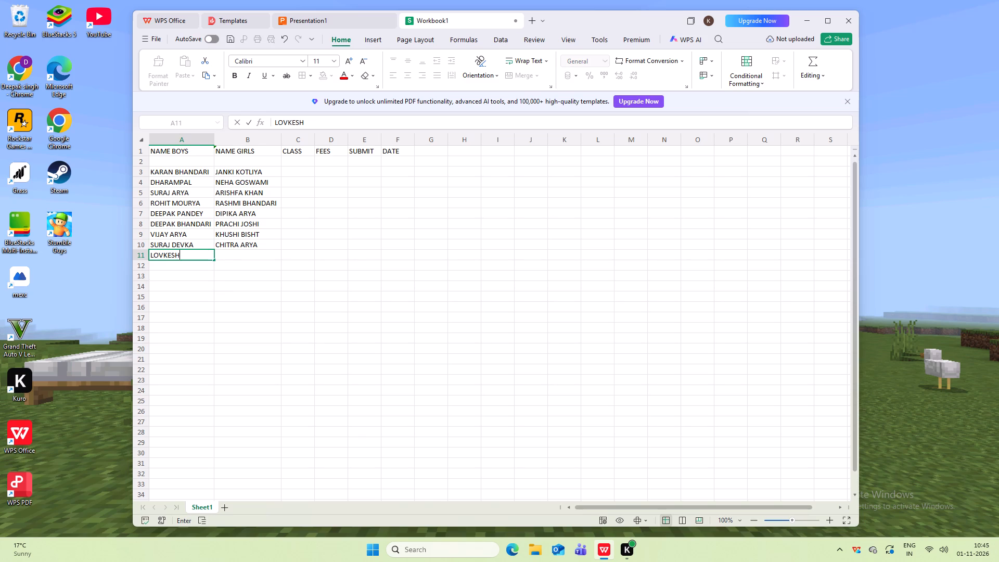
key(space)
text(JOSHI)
click(209, 271)
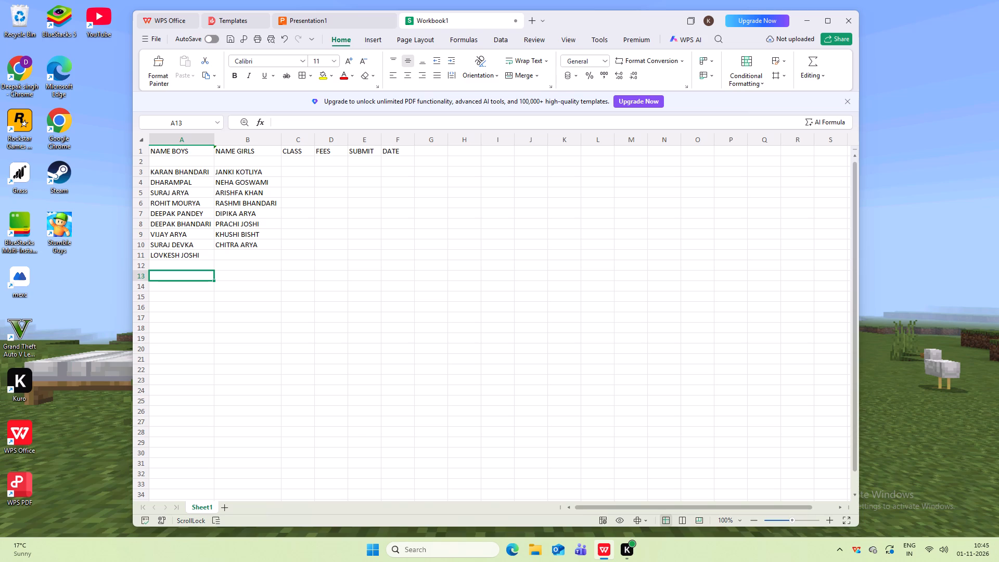
click(208, 265)
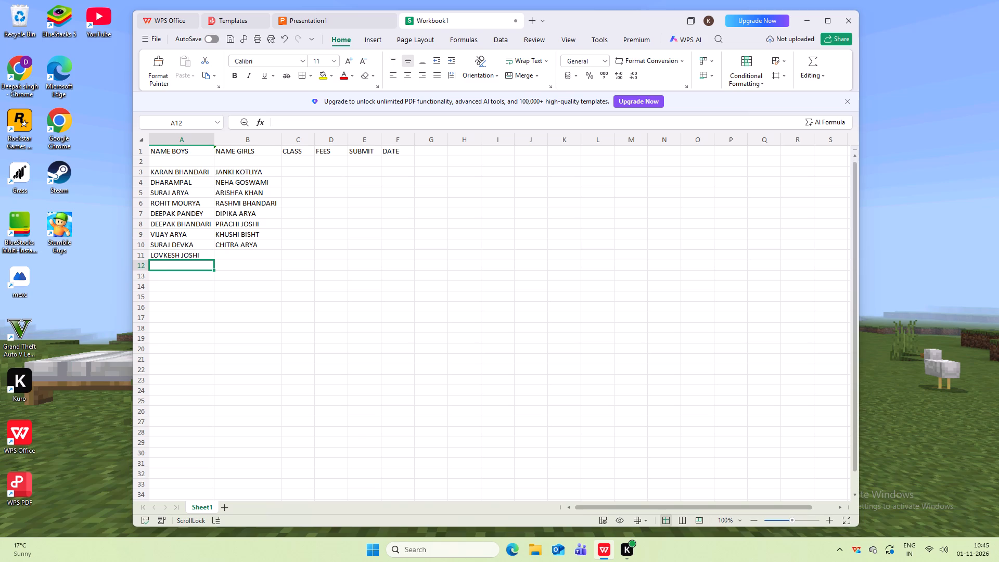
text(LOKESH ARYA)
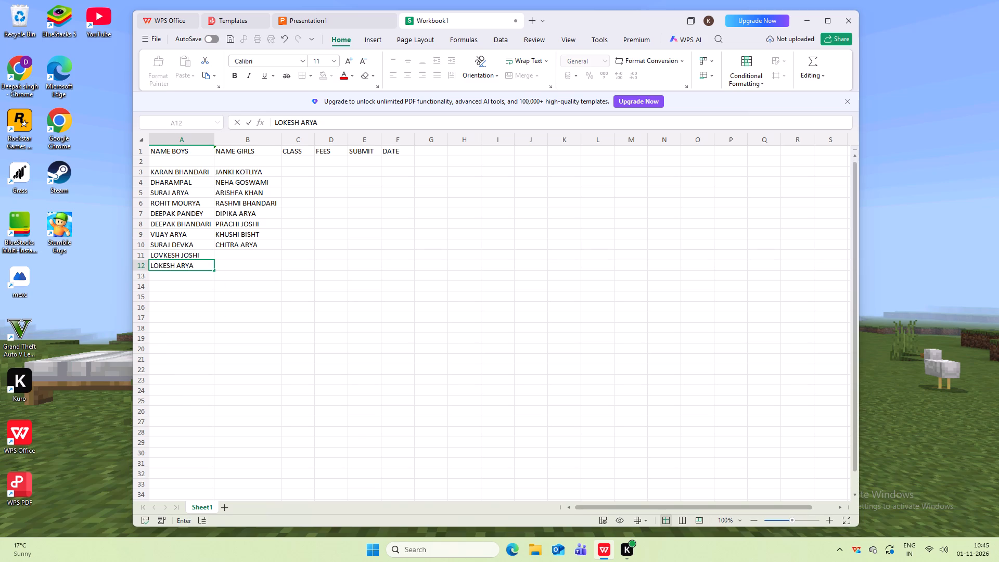
Enter the eleventh and twelfth boys' full names in cells A13 and A14.
click(178, 277)
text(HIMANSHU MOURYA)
click(176, 287)
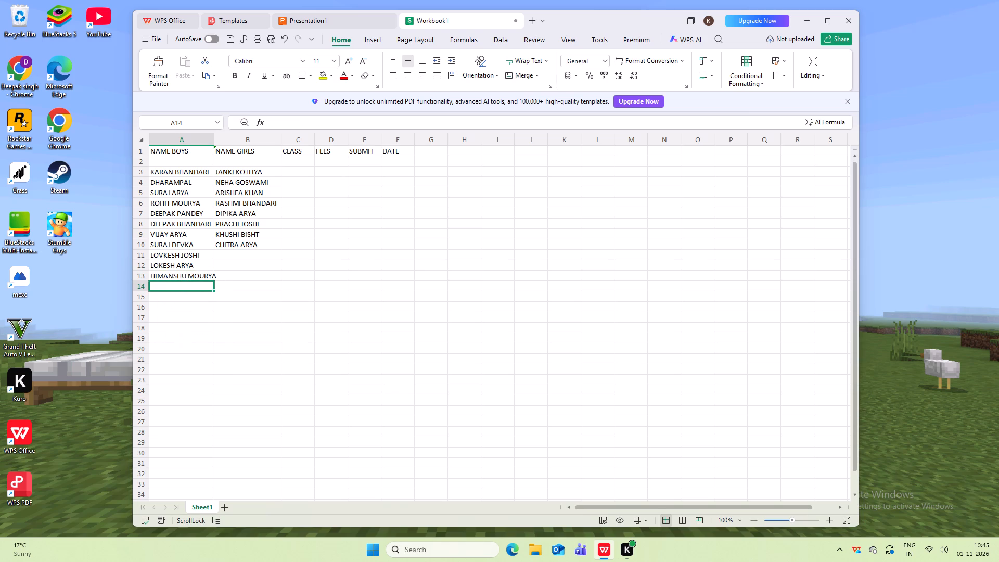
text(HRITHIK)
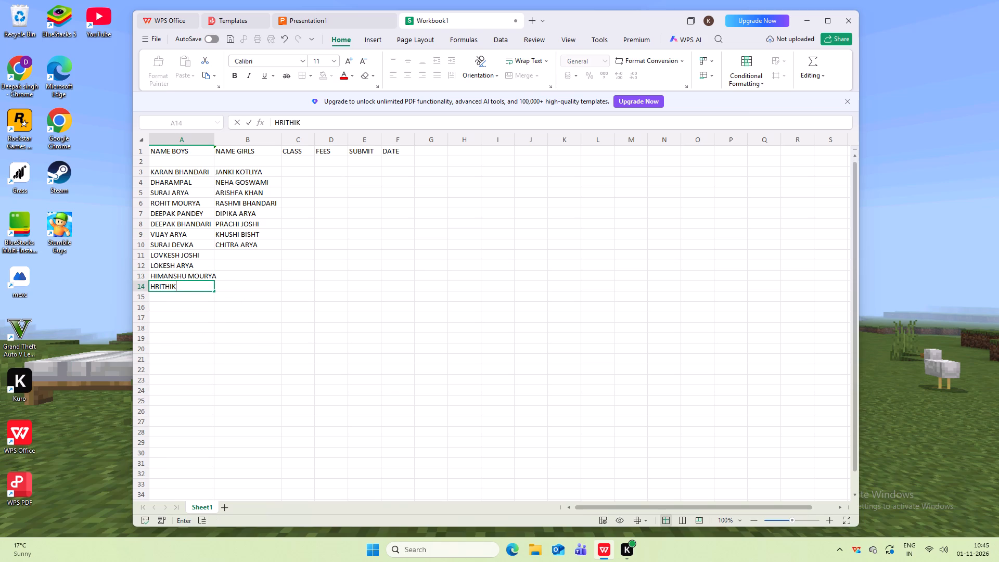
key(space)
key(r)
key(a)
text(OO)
Enter the ninth and tenth girls' full names in cells B11 and B12, and repeat the name from B9 in B13.
click(246, 256)
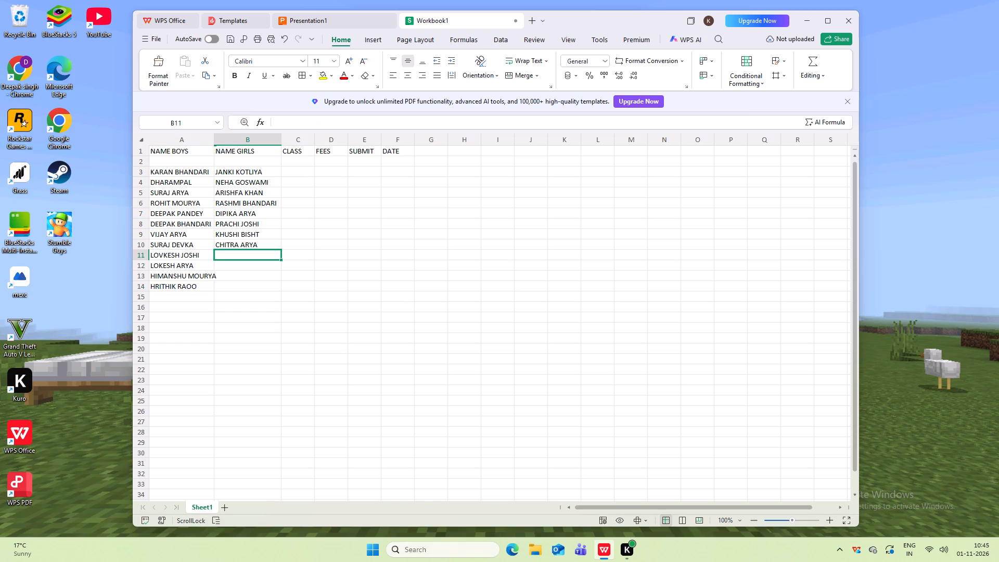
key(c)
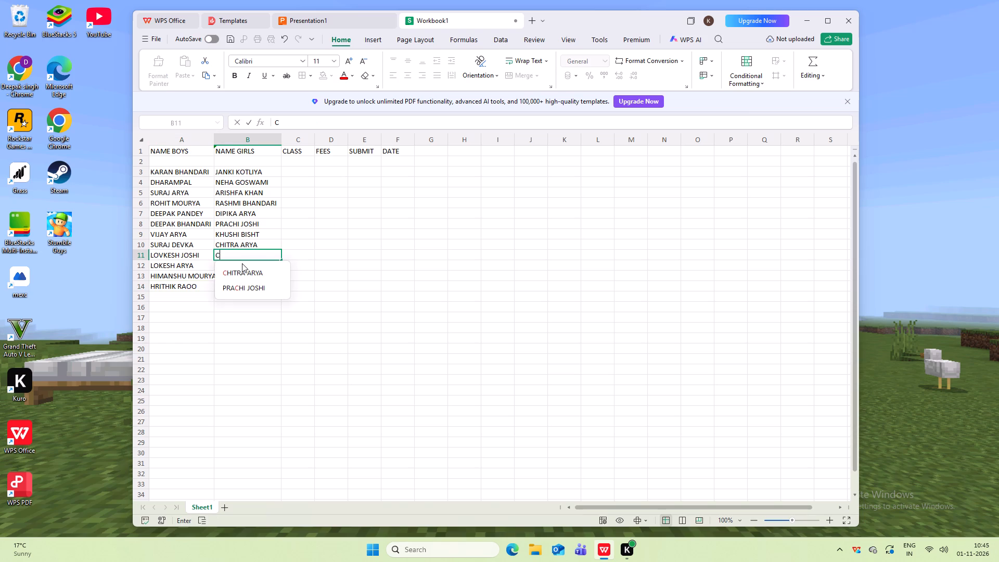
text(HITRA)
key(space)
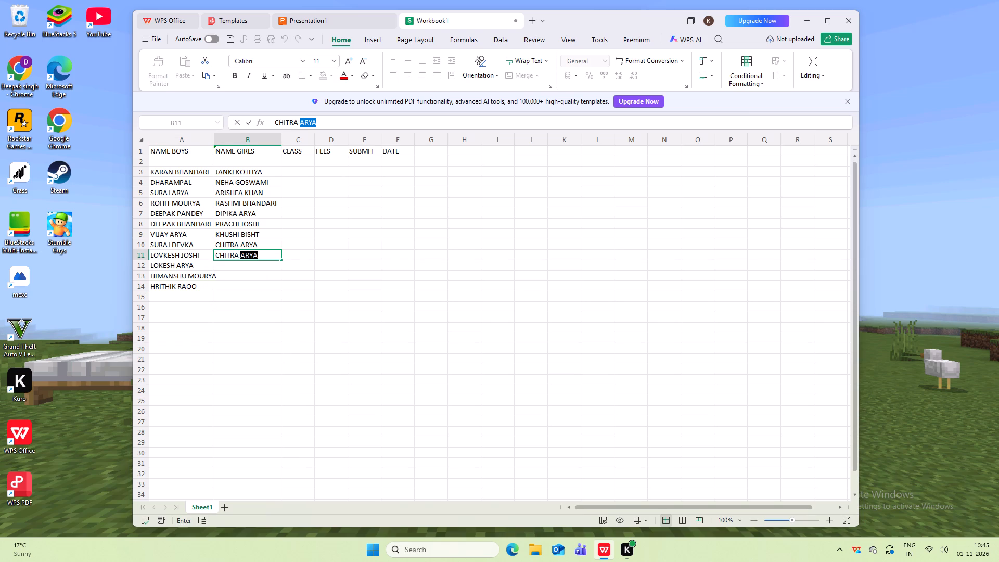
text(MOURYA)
click(260, 280)
click(255, 260)
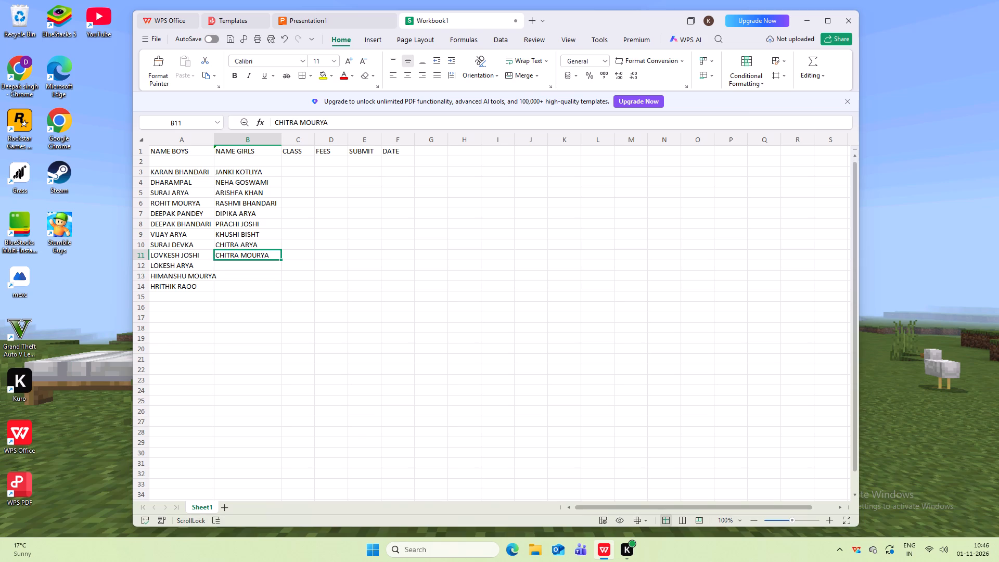
click(255, 266)
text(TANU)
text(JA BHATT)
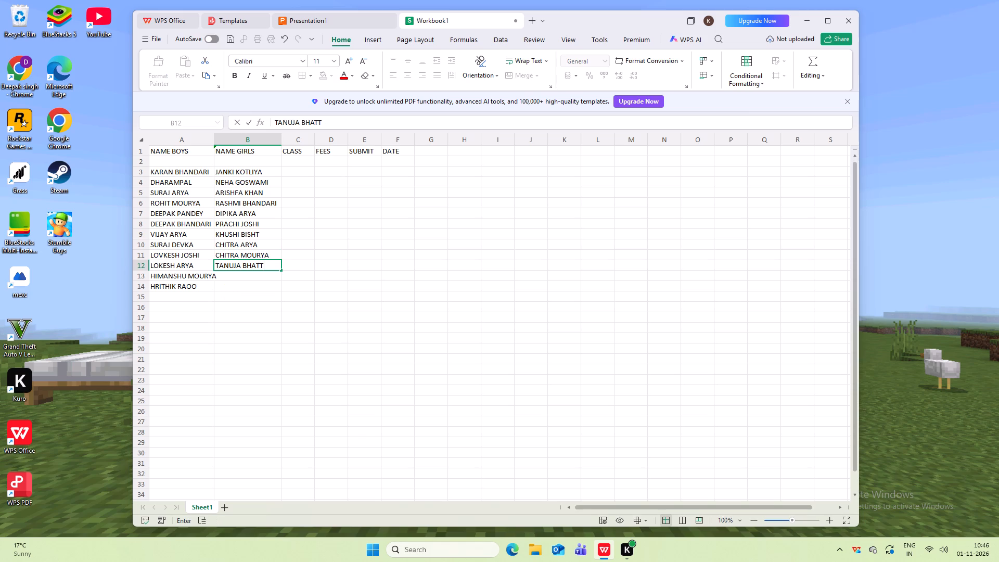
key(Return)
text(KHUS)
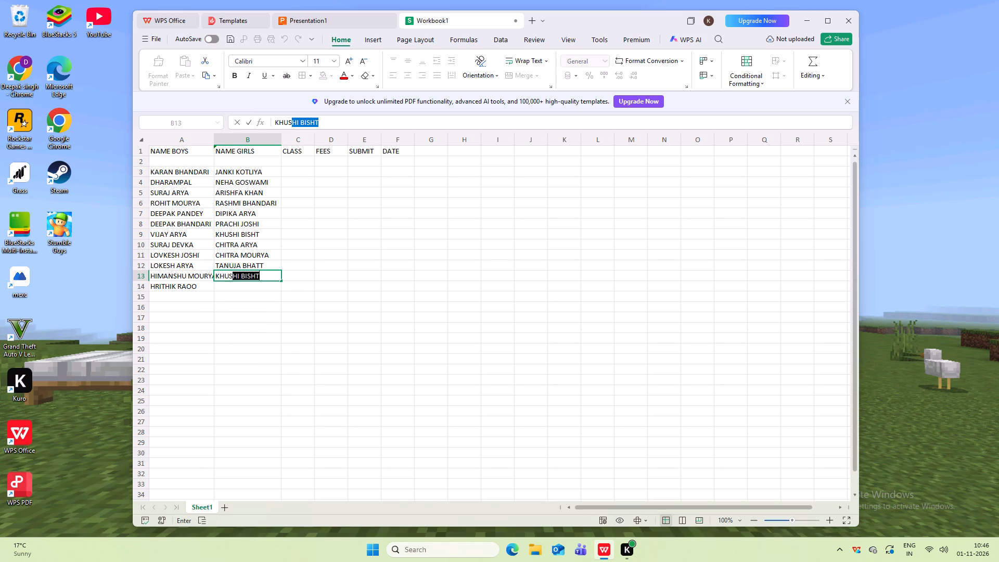
Widen column A slightly so that the longest boy's name in A13 fits inside its cell.
click(208, 154)
drag(213, 136, 214, 144)
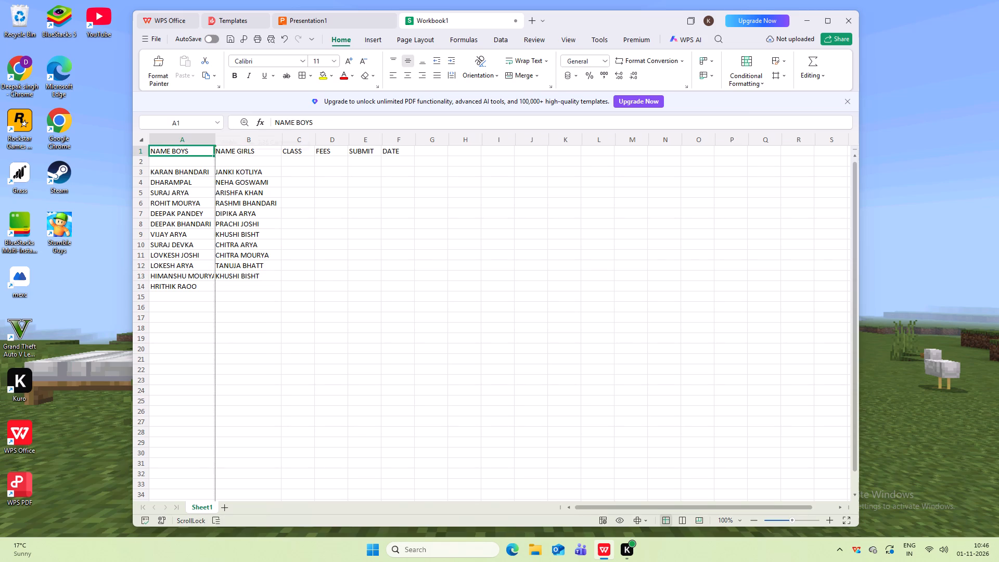
drag(214, 144, 219, 152)
Enter the twelfth girl's first name, KRITIKA, in cell B14 under NAME GIRLS.
click(267, 286)
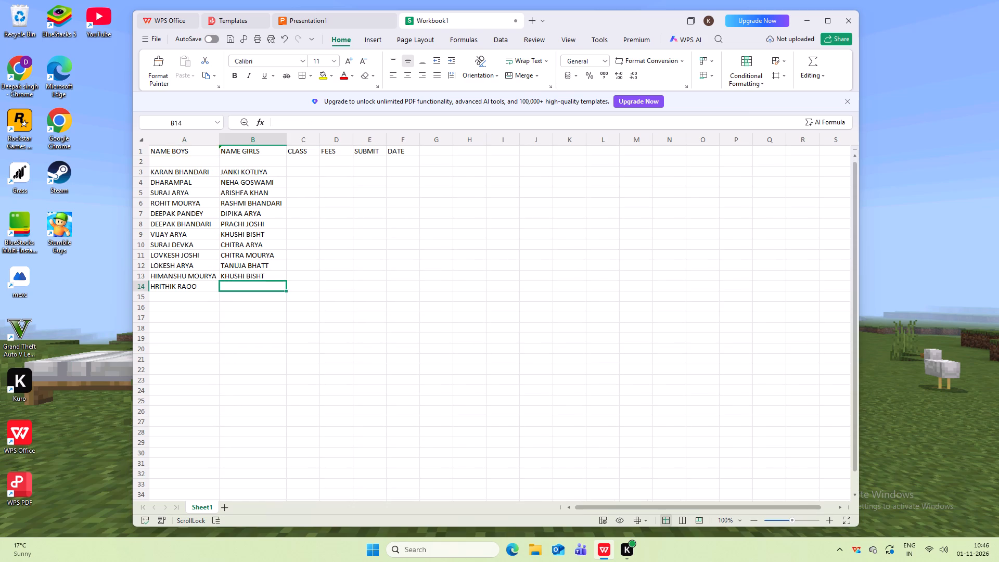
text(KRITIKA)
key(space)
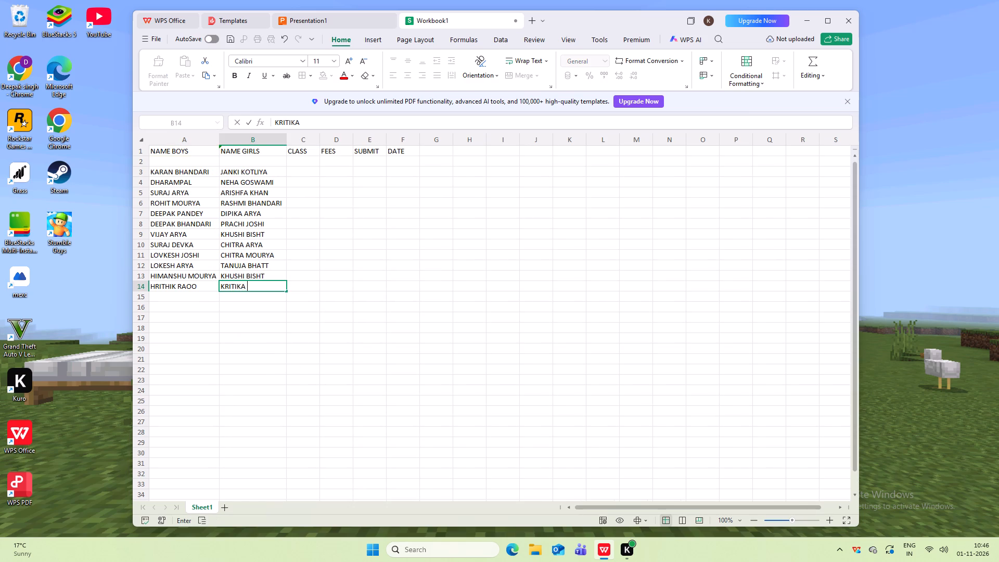
click(192, 292)
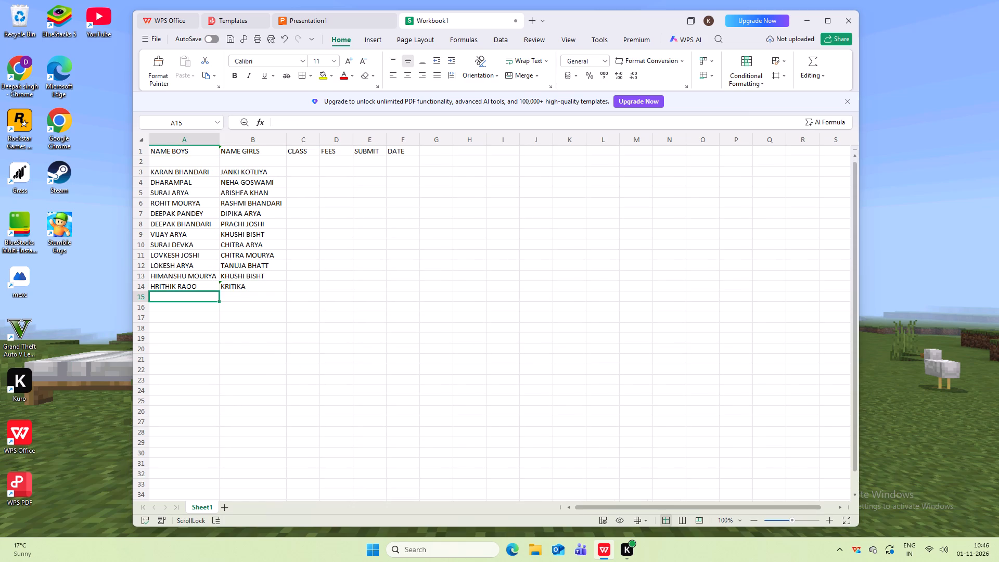
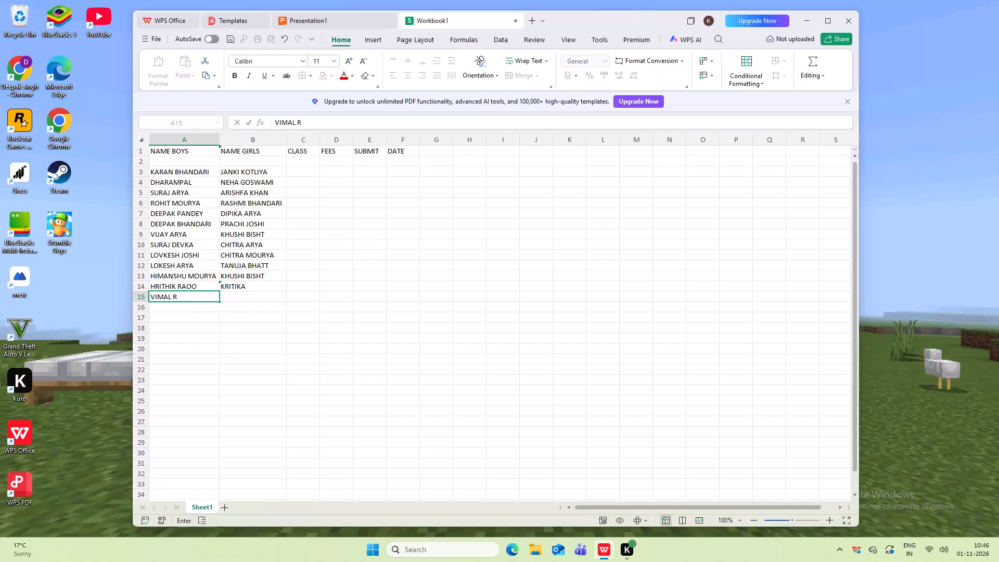
Complete the boy's entry in A15 and enter the full names of GAURAV, UMESH and GOVING in cells A16 to A18.
key(Return)
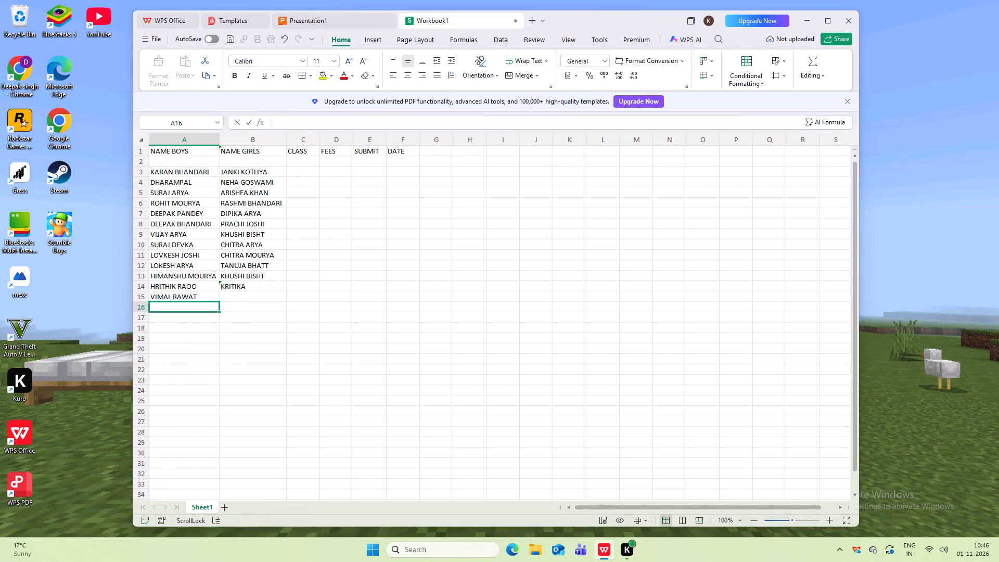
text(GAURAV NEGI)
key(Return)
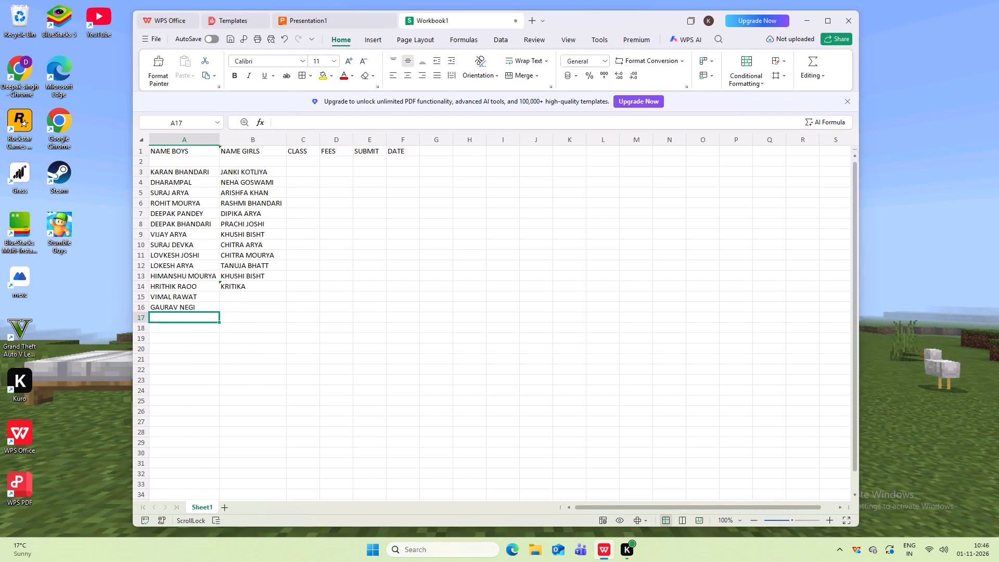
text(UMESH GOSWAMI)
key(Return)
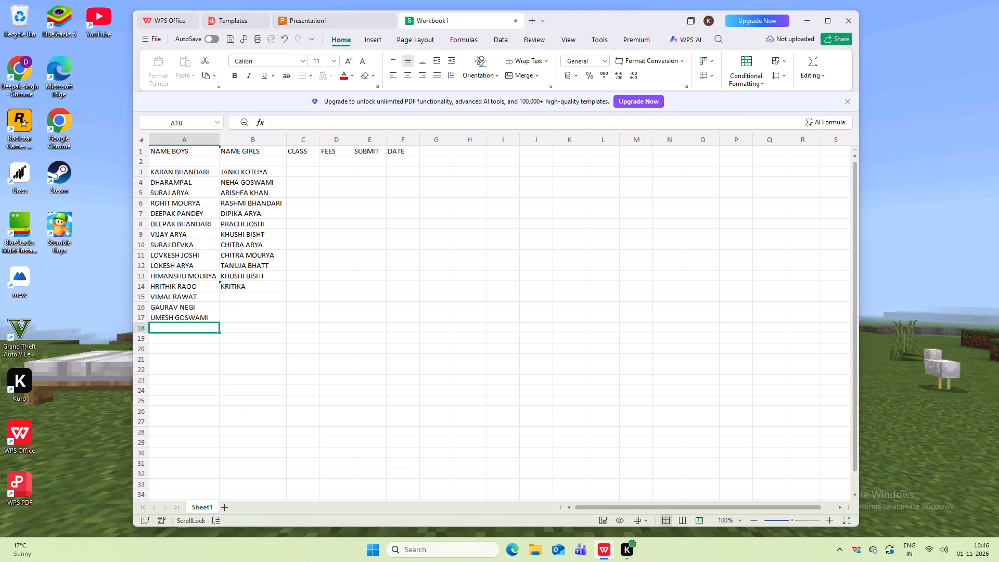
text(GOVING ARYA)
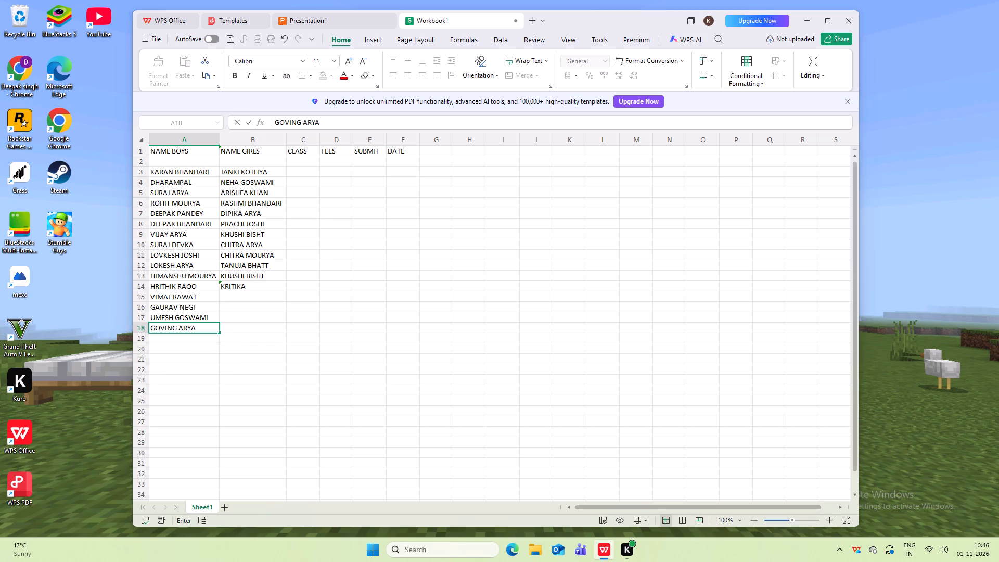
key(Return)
Enter the full names of the second boy called HIMANSHU in cell A19 and of HEMU in cell A20.
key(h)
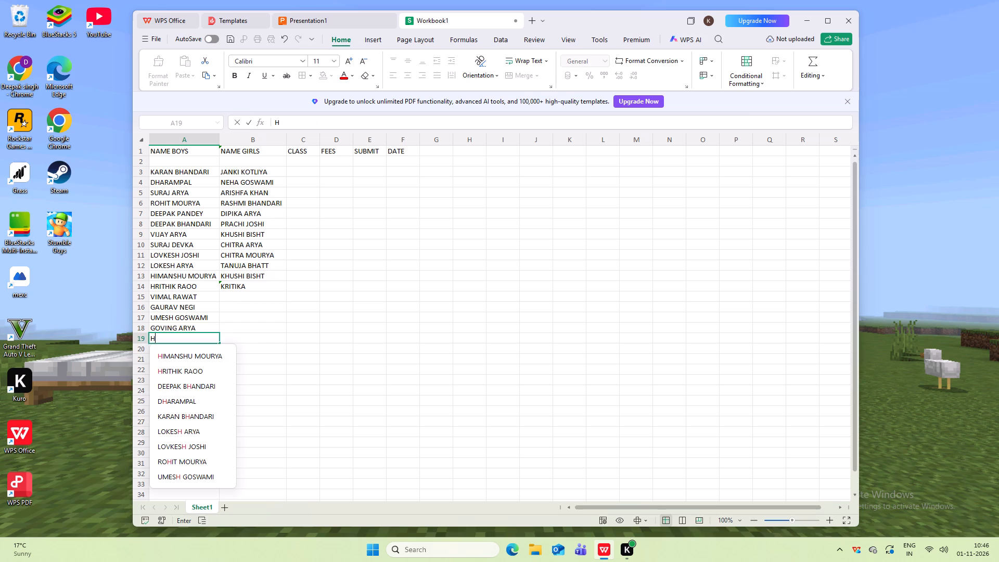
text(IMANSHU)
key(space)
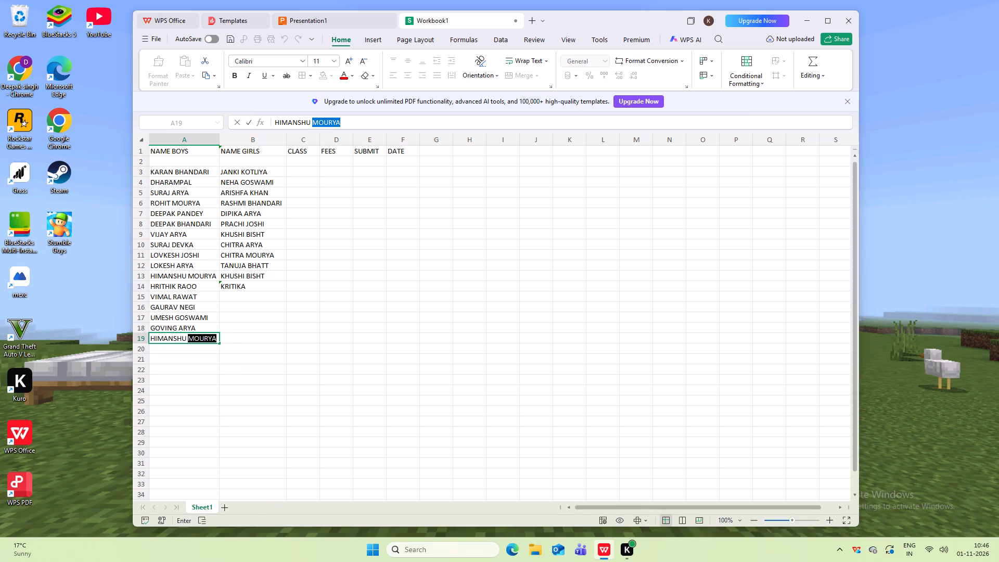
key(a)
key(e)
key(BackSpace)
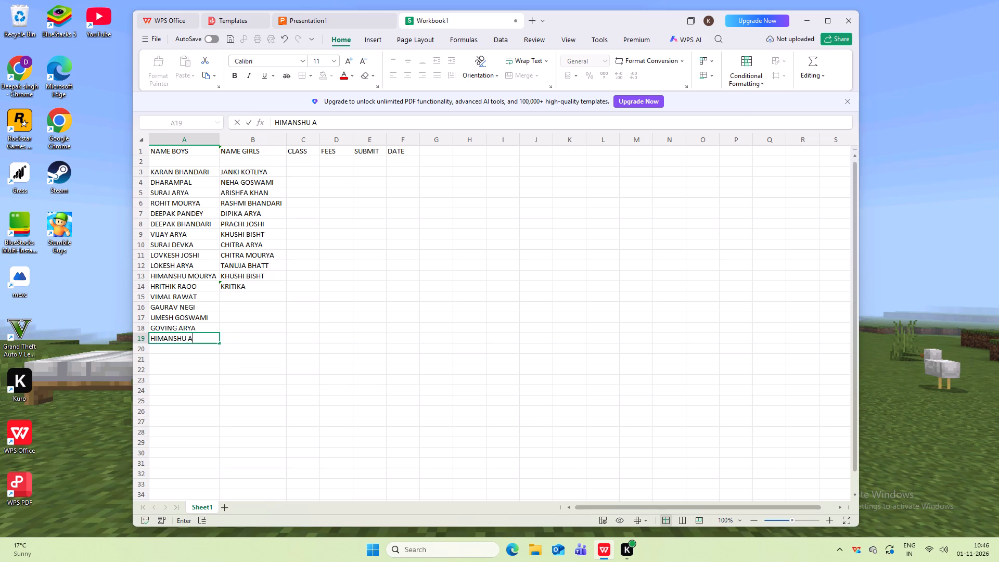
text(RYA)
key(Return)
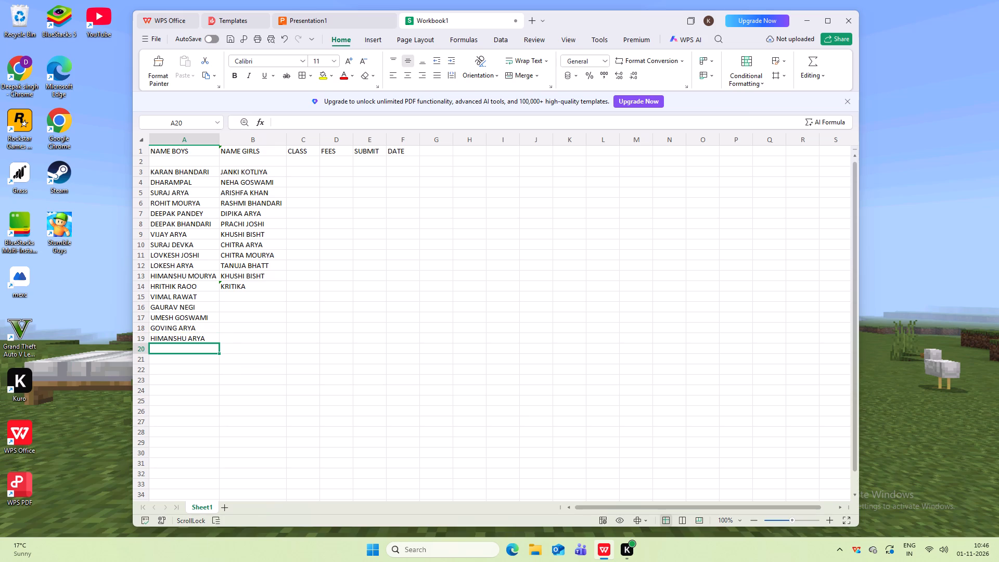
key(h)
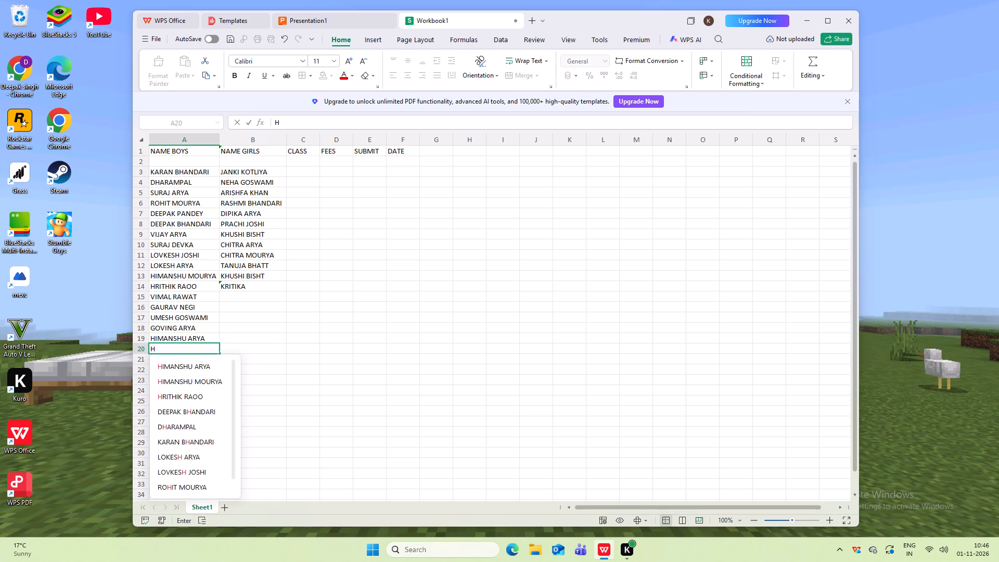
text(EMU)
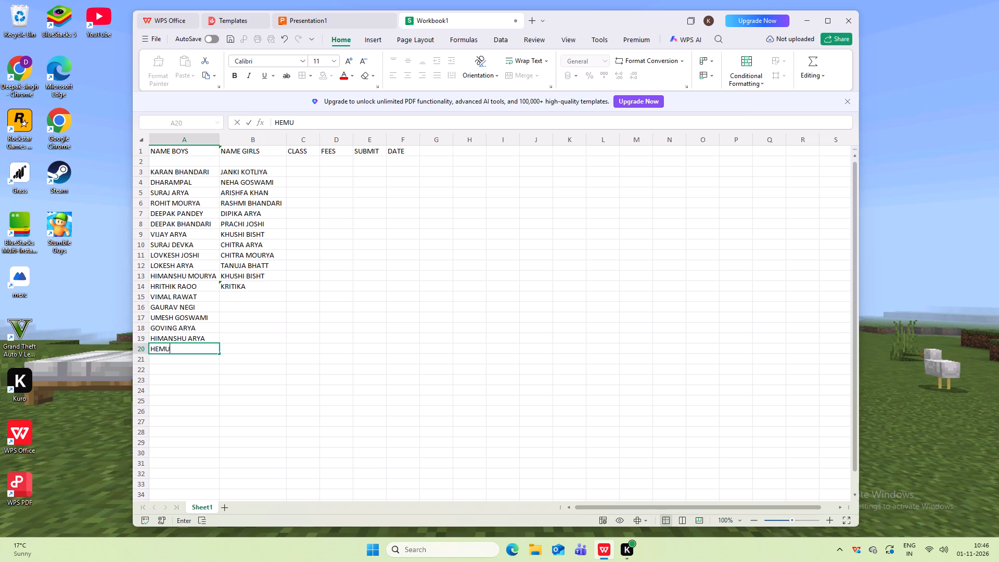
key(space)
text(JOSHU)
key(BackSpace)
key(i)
Enter the girls' first names RITIKA in cell B15 and NEEMA in cell B16 under NAME GIRLS.
click(246, 295)
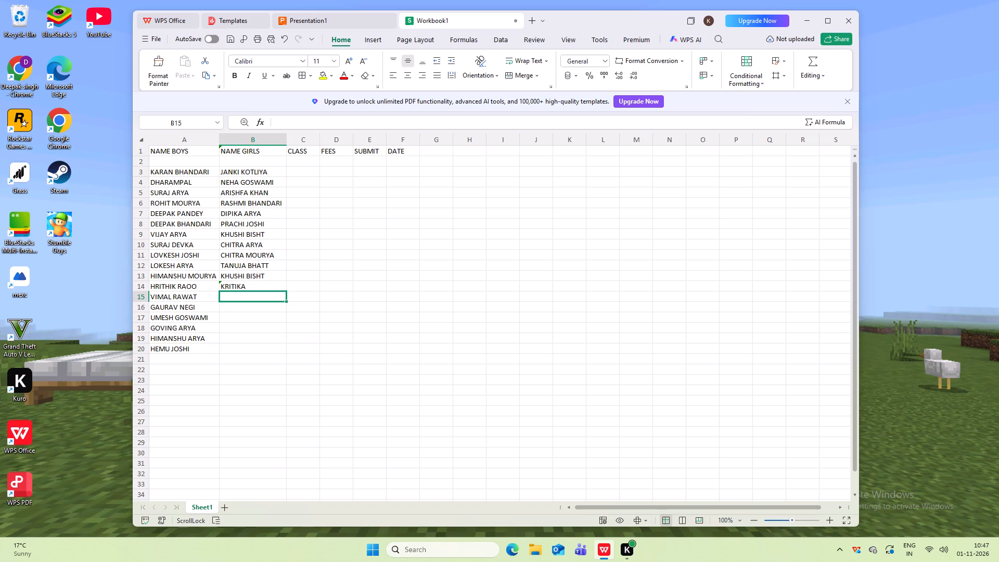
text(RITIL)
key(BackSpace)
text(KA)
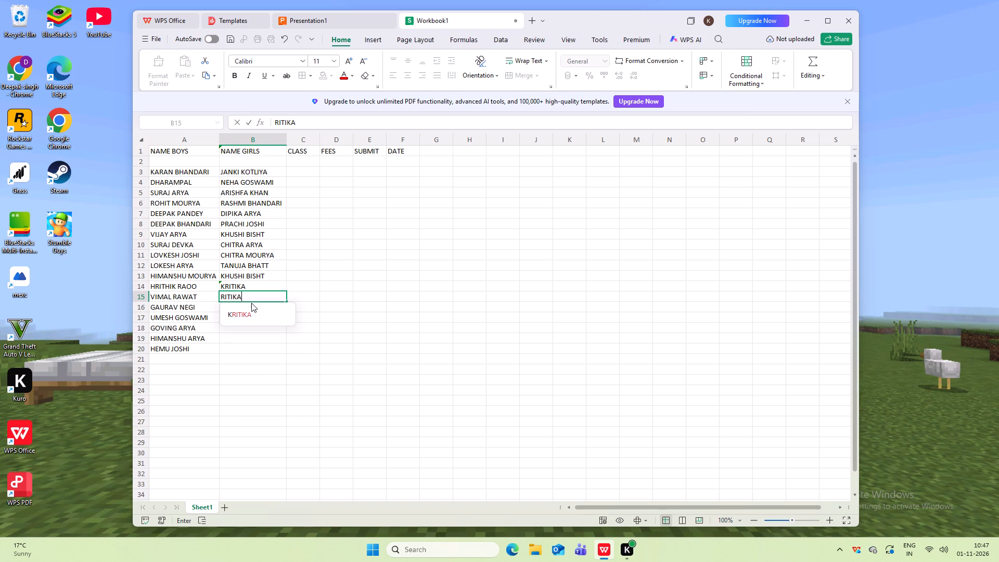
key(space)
click(275, 348)
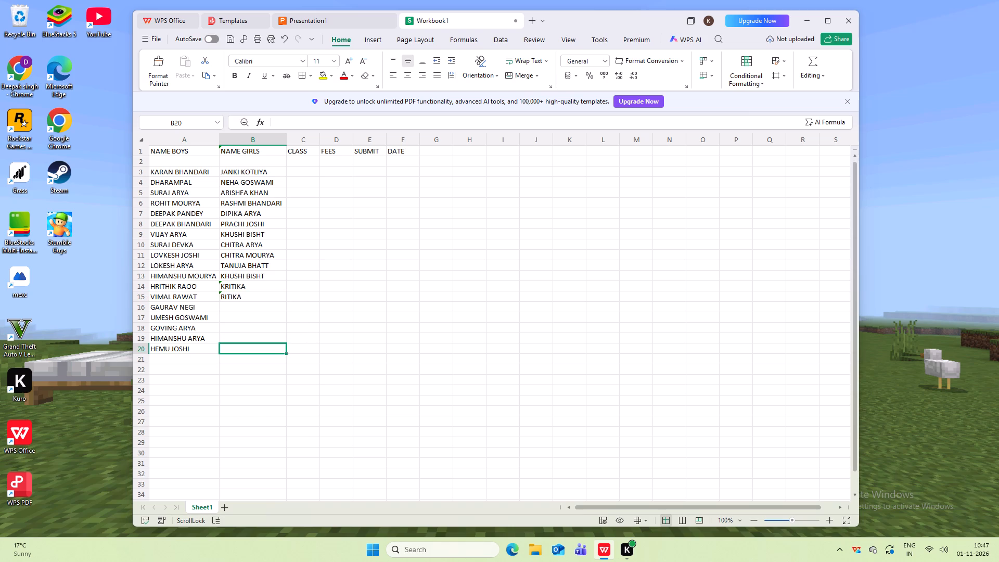
click(249, 302)
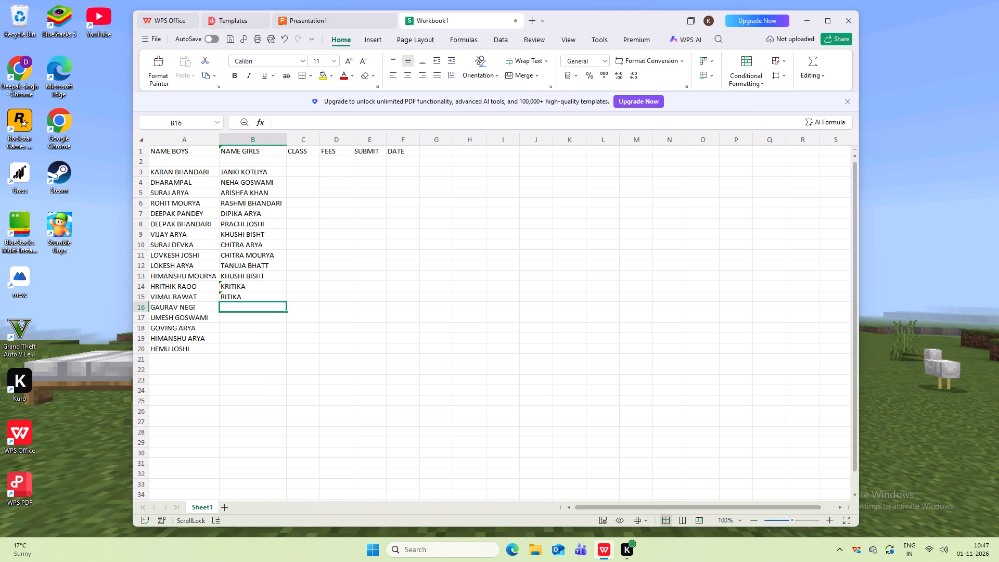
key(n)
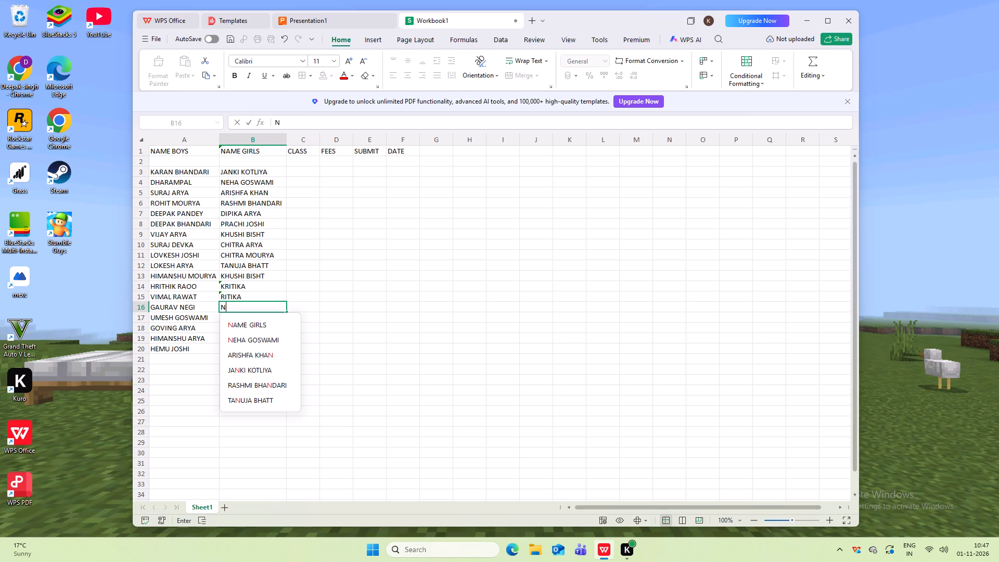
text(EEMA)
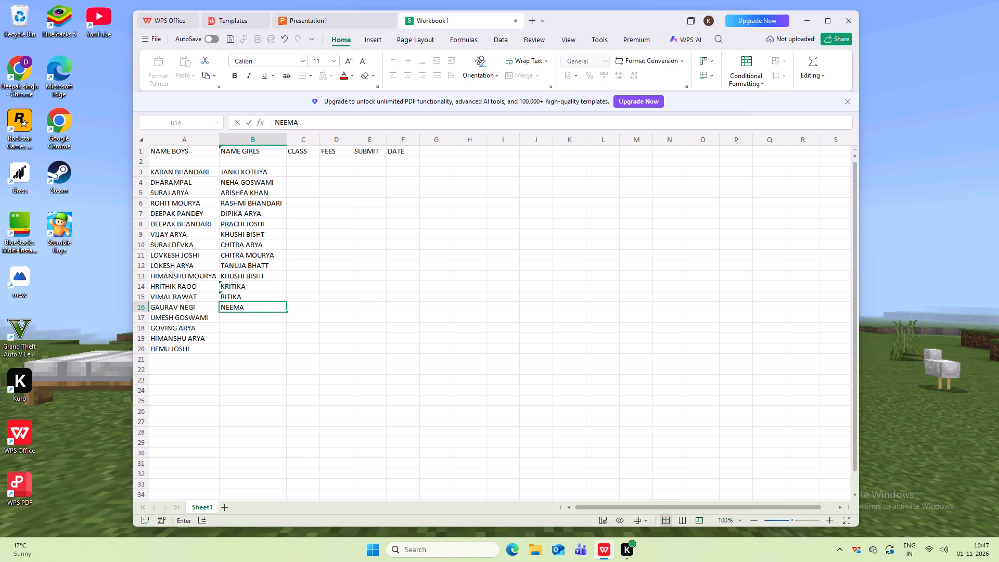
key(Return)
Enter the full name of the girl DEEPA in cell B17 and move it down to cell B18.
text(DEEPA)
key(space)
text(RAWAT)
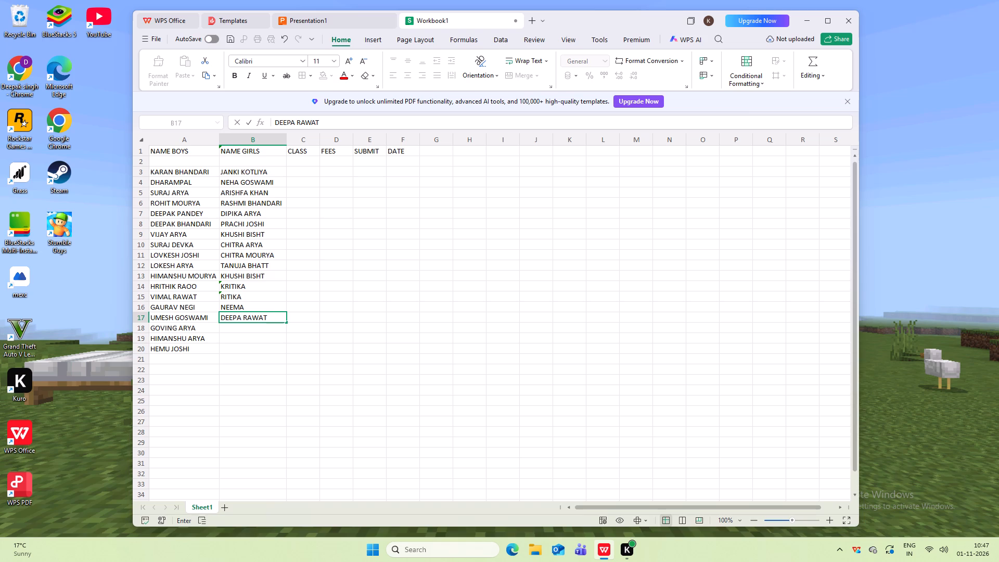
click(264, 324)
click(264, 322)
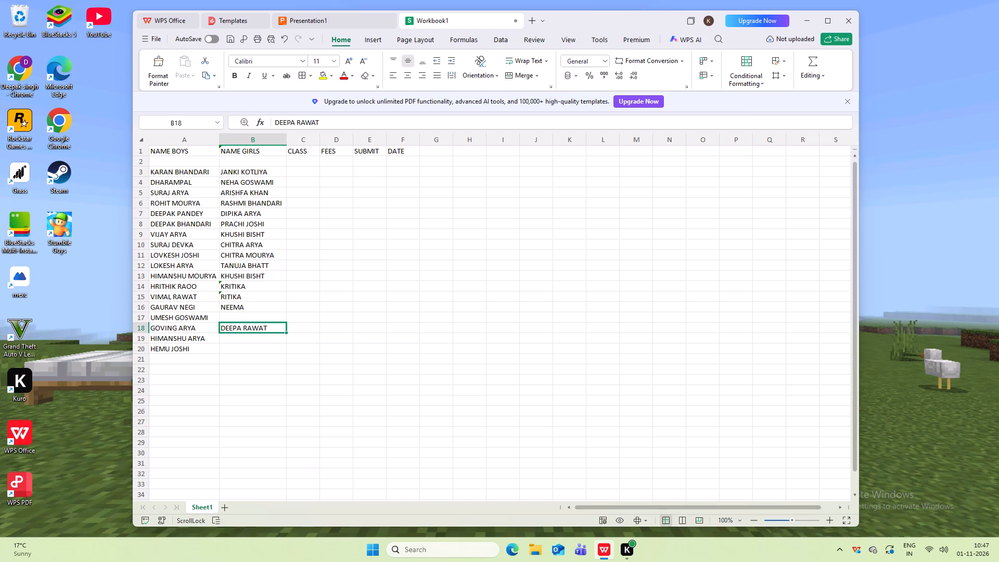
Enter the full name of the girl PUSHPA in the empty cell B17.
click(263, 320)
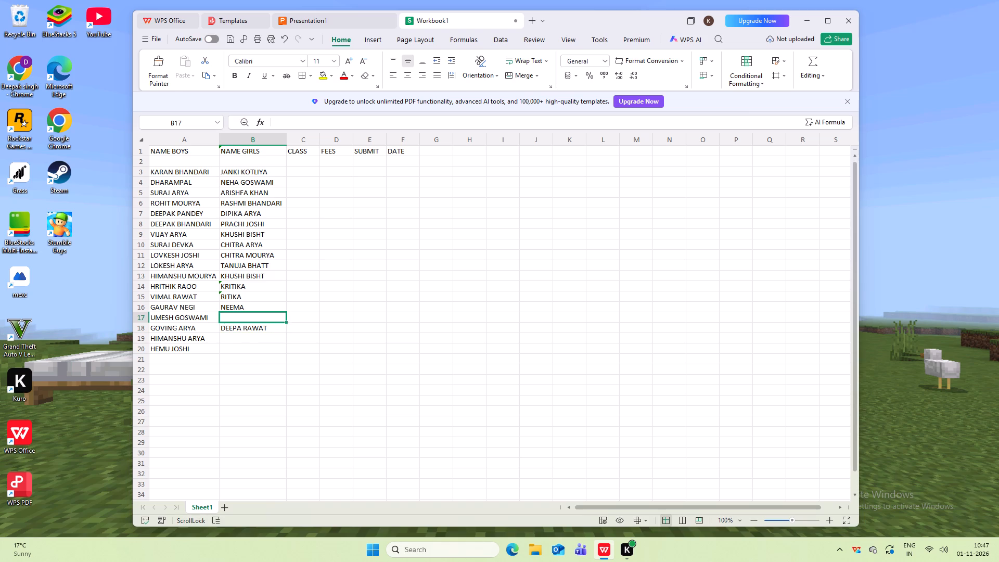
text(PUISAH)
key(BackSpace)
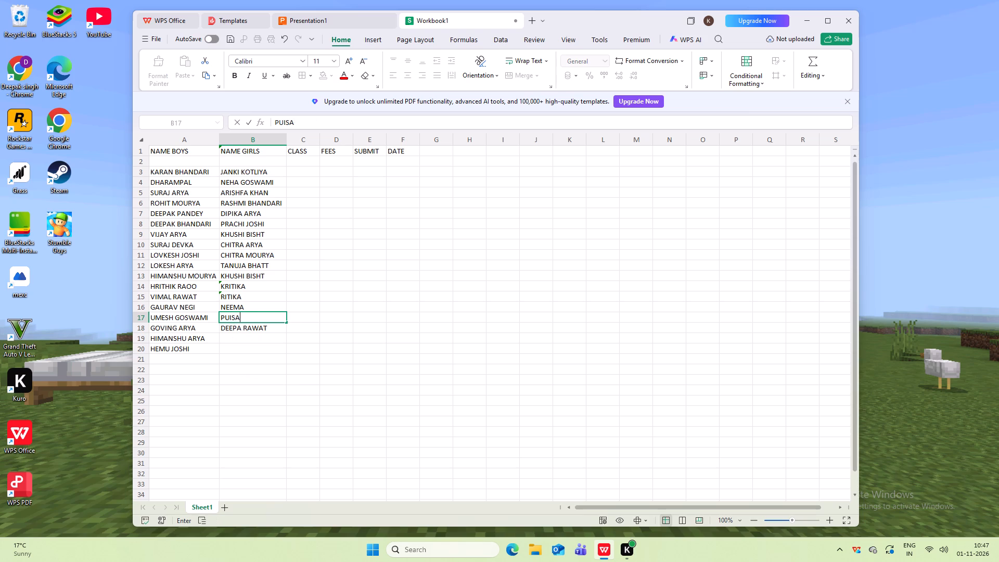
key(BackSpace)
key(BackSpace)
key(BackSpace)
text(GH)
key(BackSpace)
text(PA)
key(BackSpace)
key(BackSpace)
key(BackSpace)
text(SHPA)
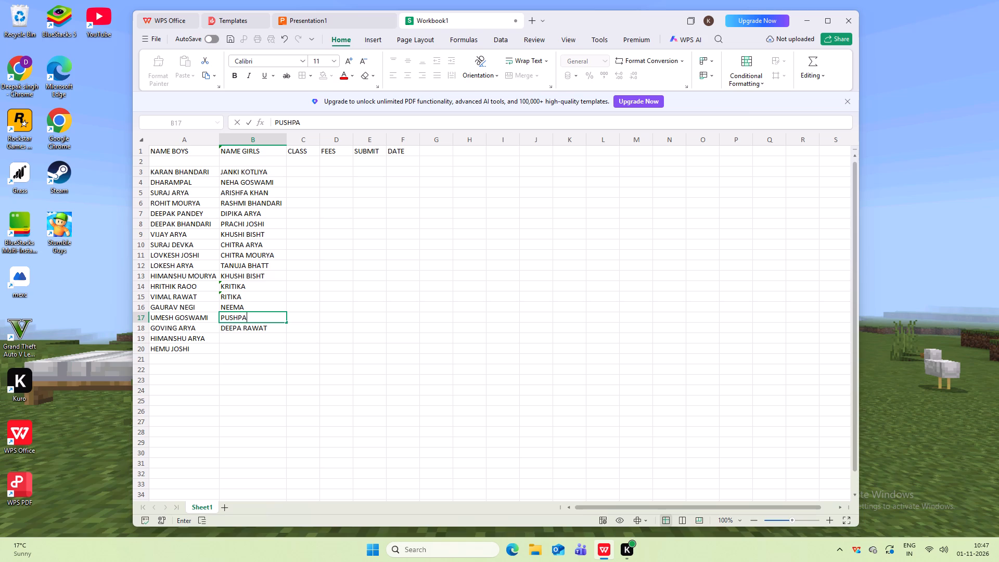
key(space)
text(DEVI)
Enter the full names of the girls SEEMA in cell B19 and HEMANSHI in cell B20.
click(270, 342)
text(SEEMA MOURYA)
click(226, 349)
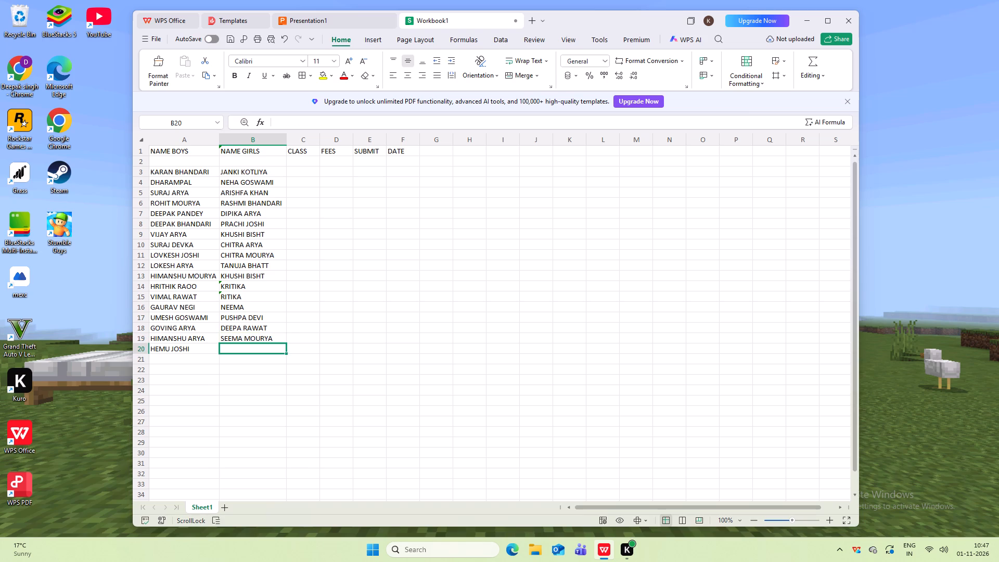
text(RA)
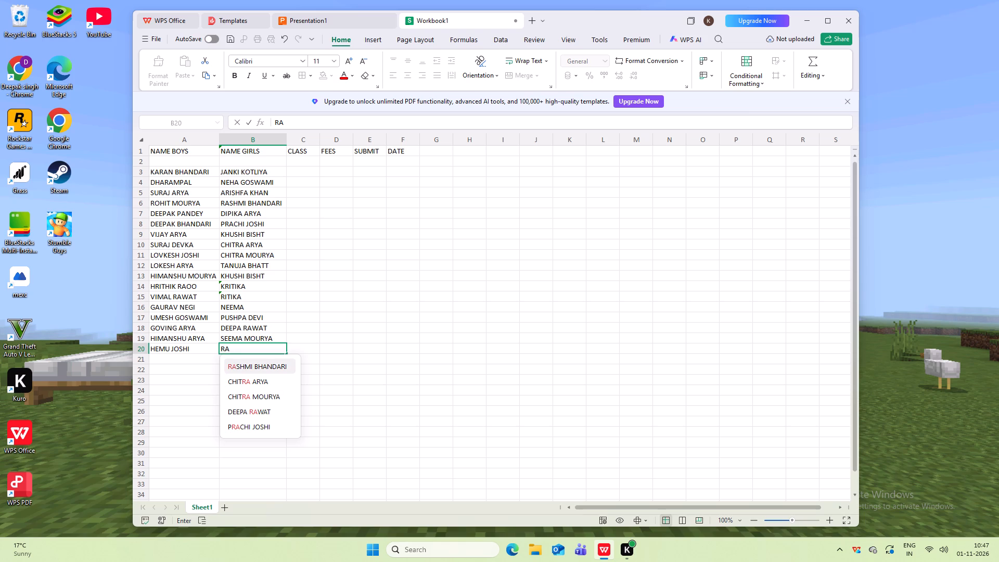
click(241, 349)
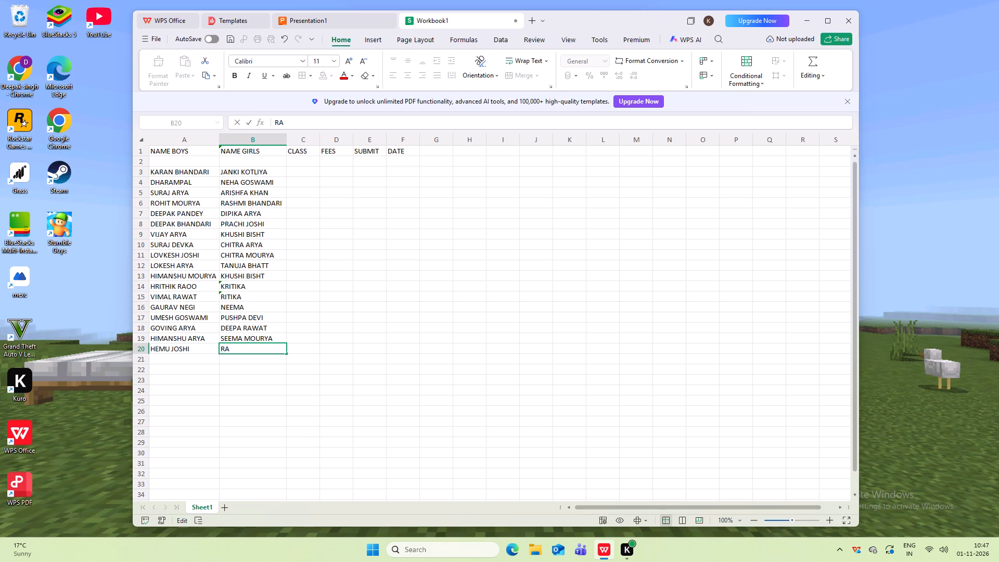
key(BackSpace)
key(BackSpace)
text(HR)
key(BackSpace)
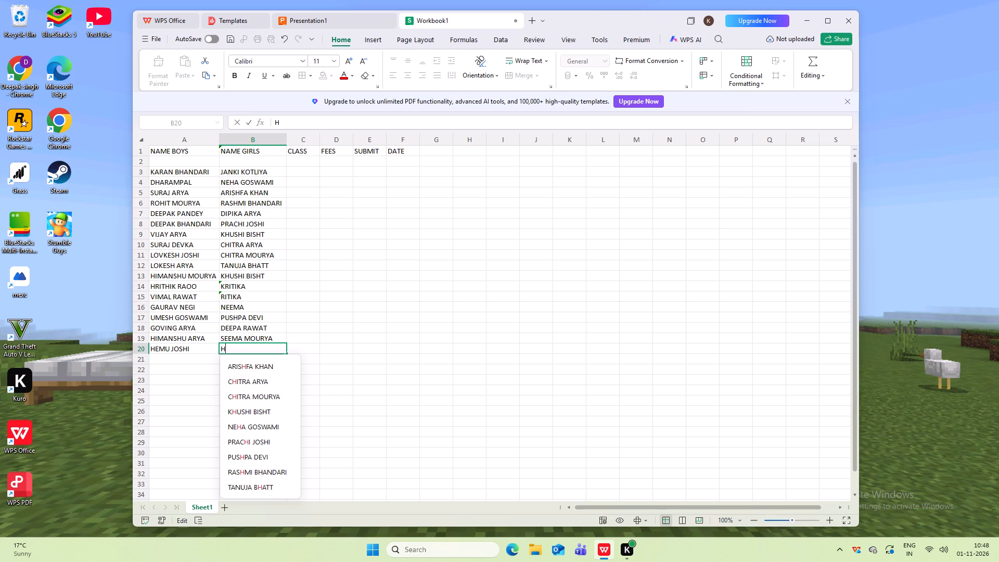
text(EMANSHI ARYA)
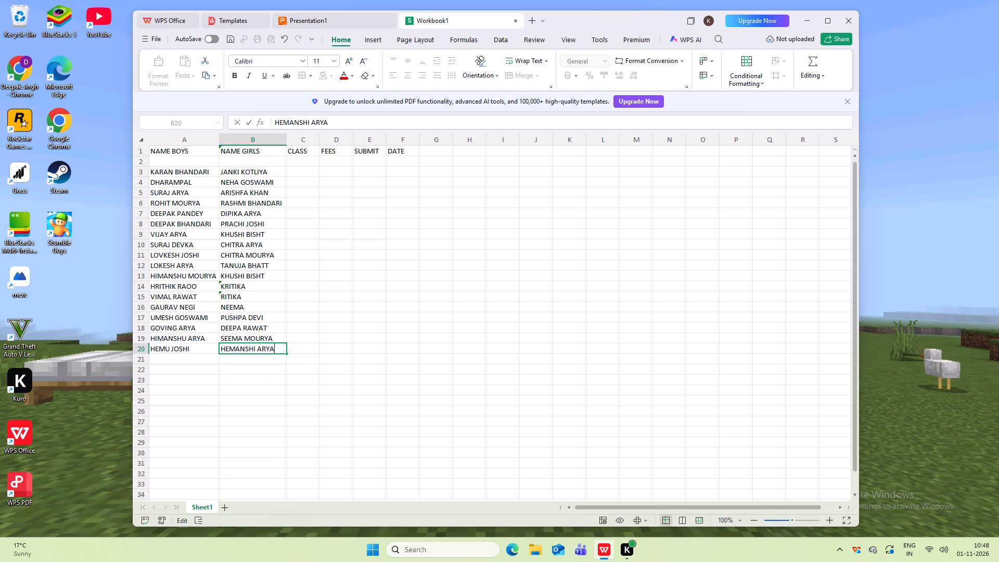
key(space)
Enter the class for the first two student rows: 10 TH in cell C3 and 10TH in cell C4.
click(309, 172)
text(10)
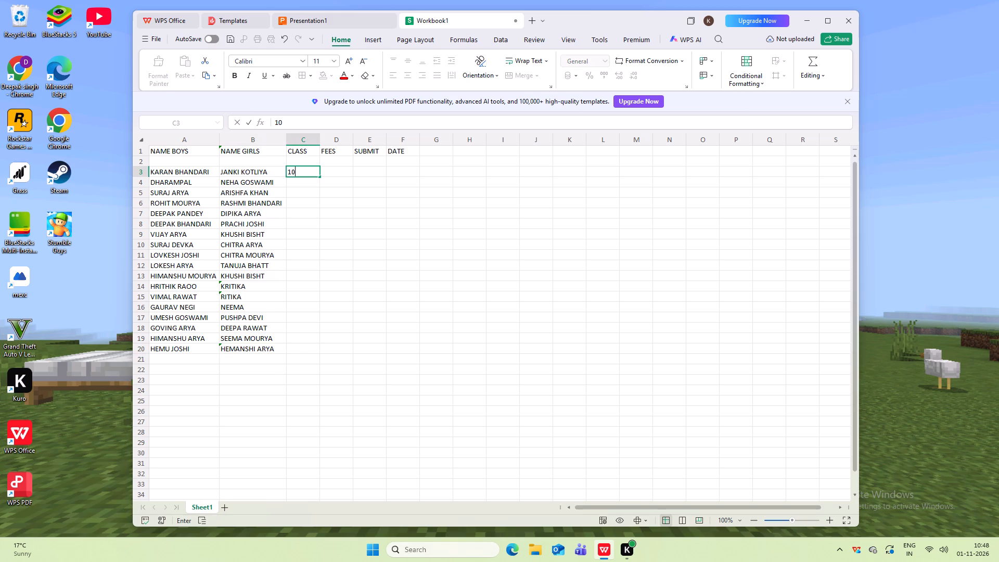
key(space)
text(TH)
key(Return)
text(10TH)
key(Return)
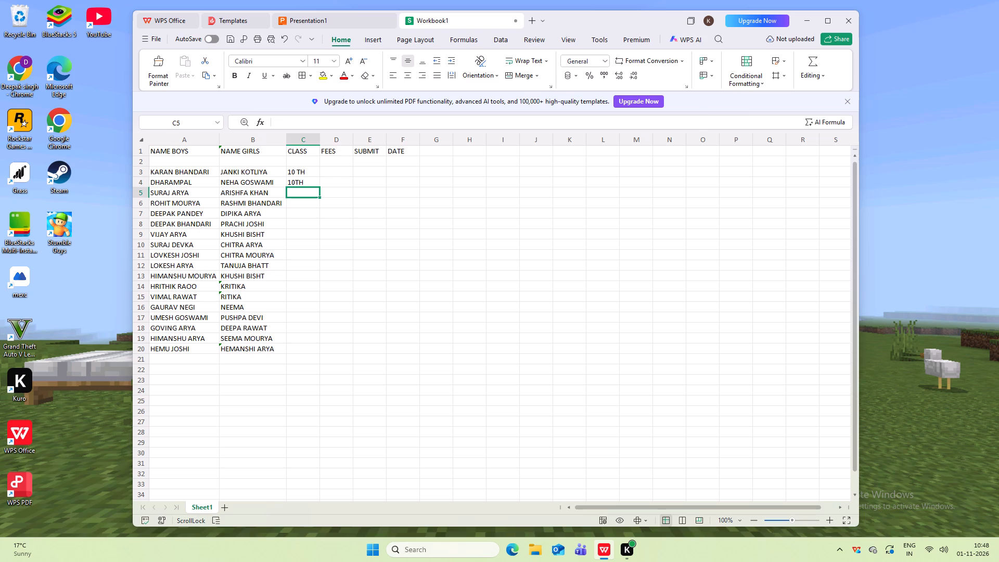
Enter the class 10TH in cells C5, C6 and C7 of the CLASS column.
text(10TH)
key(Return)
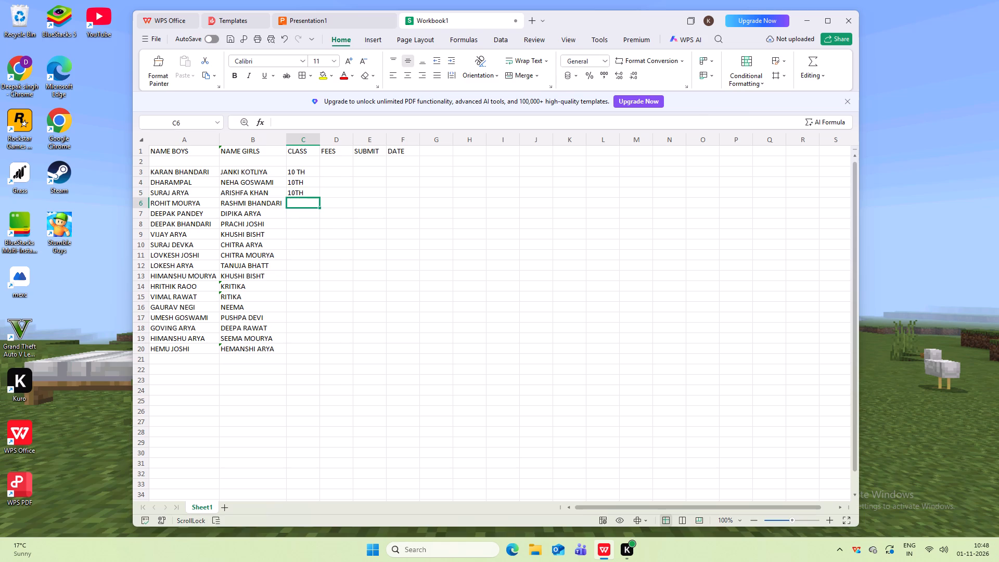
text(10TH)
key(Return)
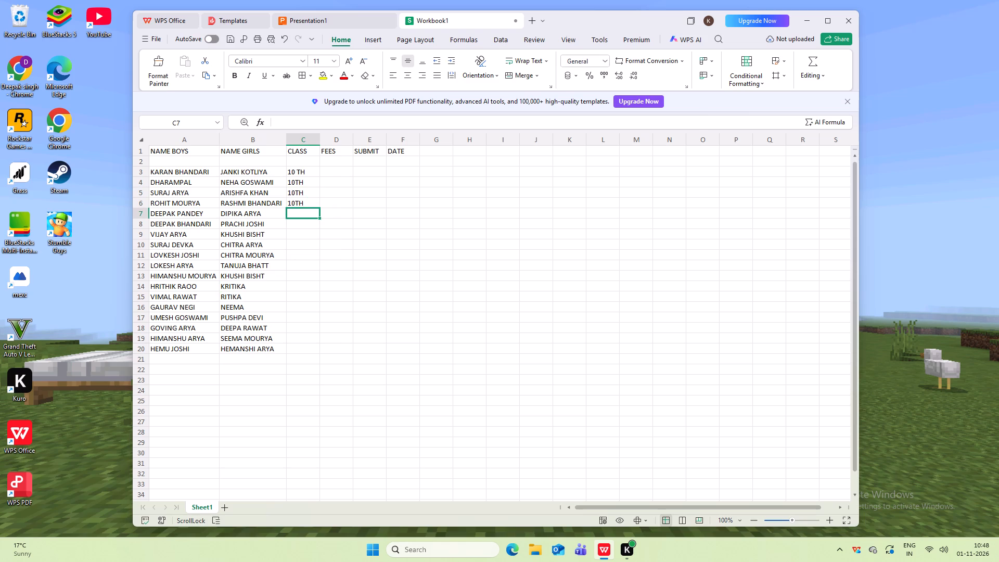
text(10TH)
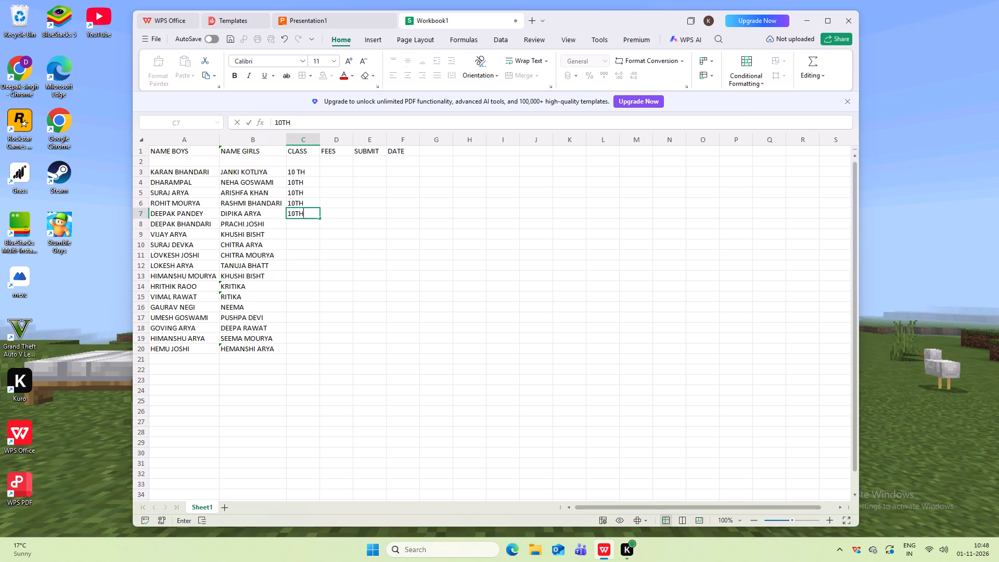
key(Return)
Enter the class number 10 in cell C8, replacing the mistyped class text.
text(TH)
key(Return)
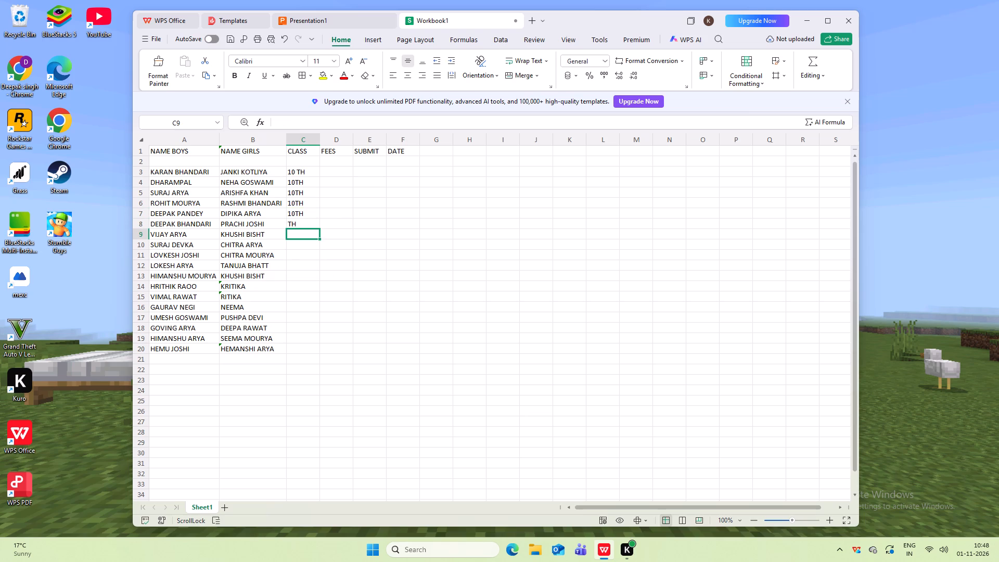
click(301, 225)
key(BackSpace)
key(BackSpace)
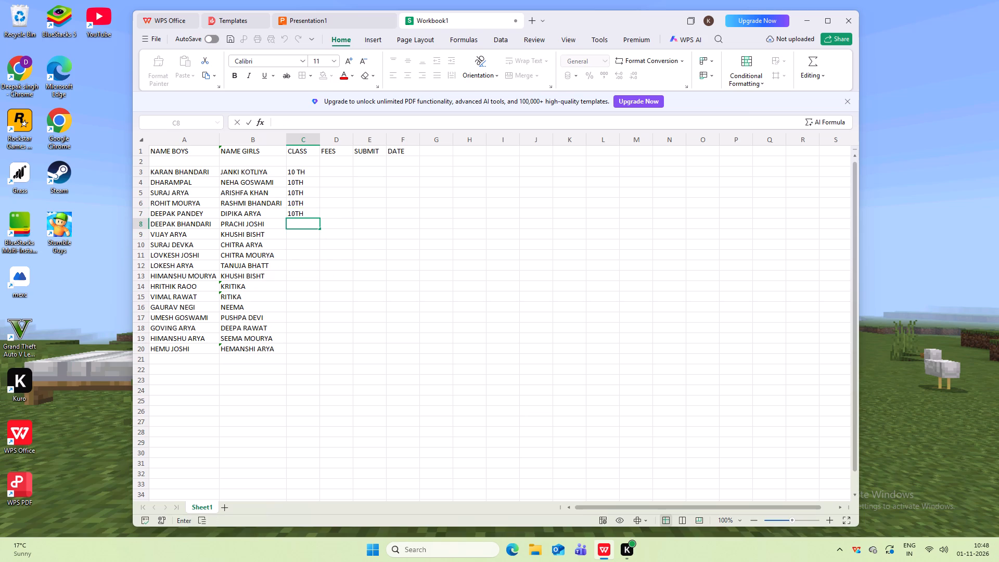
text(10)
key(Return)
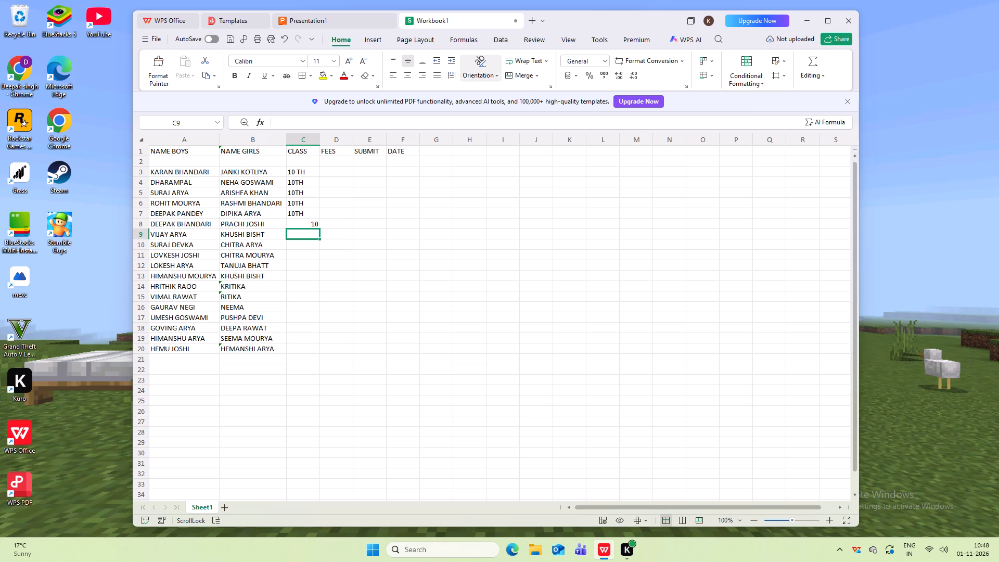
click(309, 222)
key(BackSpace)
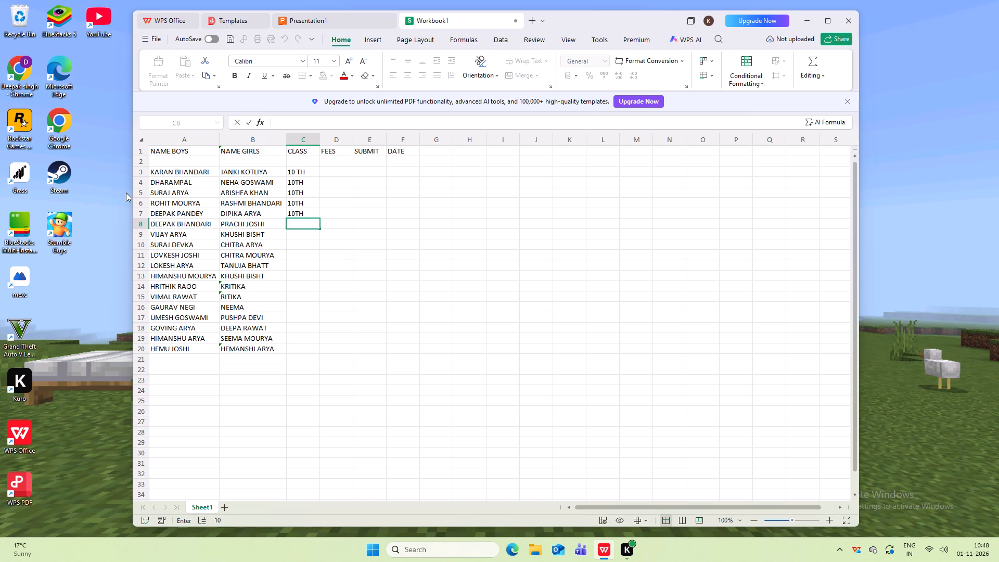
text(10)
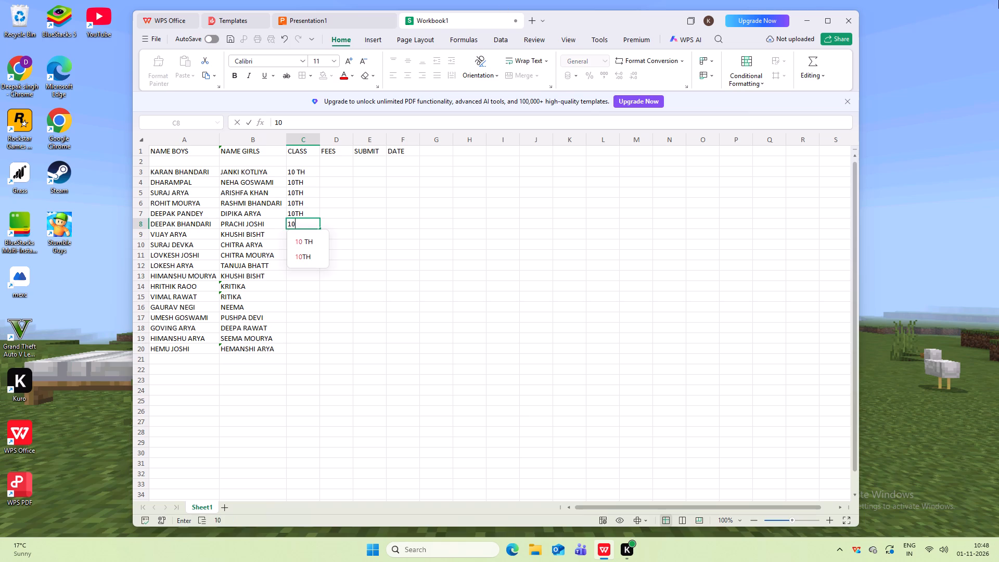
Replace the class in cell C3 with 10TH, without a space.
click(308, 169)
key(BackSpace)
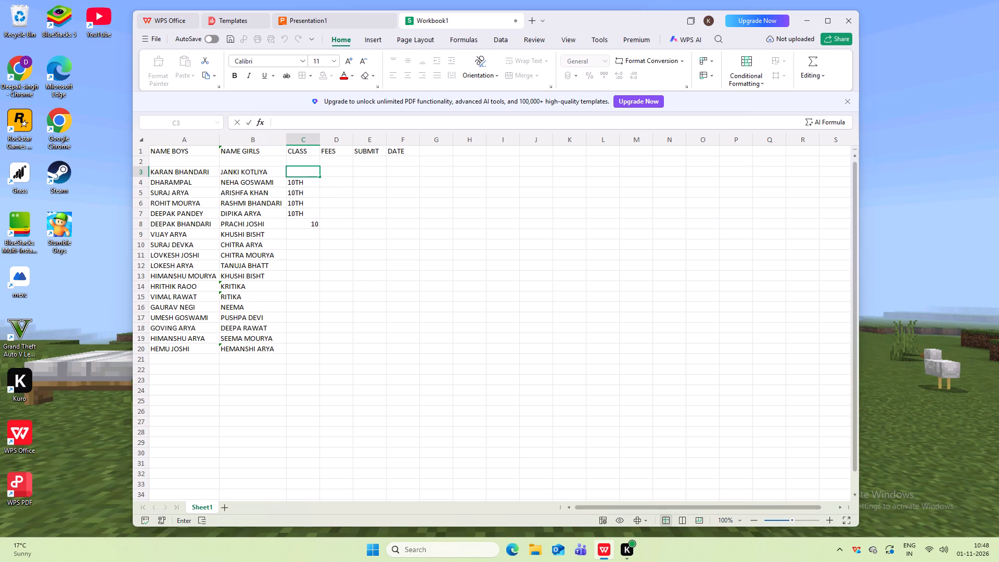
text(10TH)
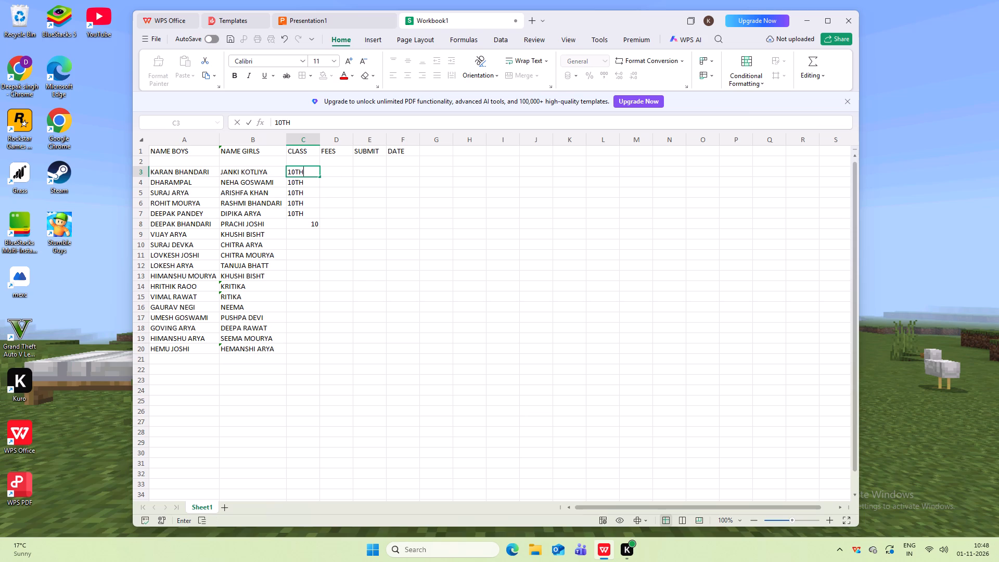
Add TH to the class in cell C8 so that it reads 10TH.
click(297, 226)
click(299, 226)
double_click(303, 223)
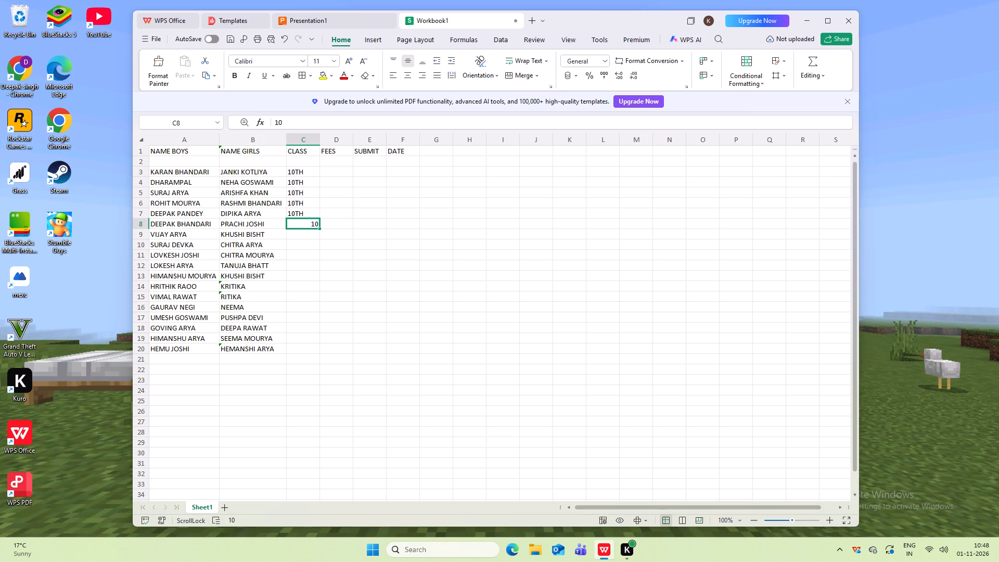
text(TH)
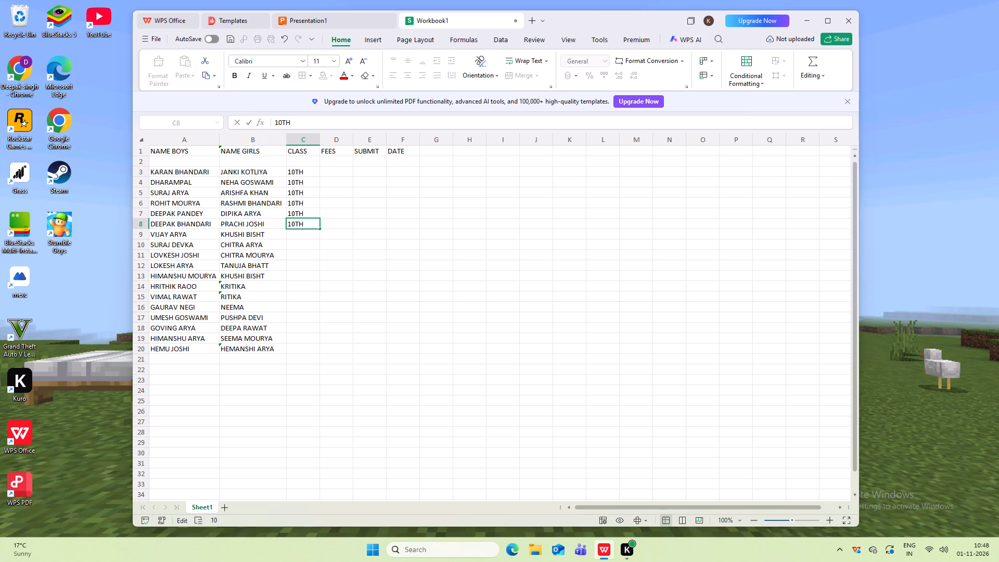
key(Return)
Enter the class 10TH in cells C9 through C12 of the CLASS column.
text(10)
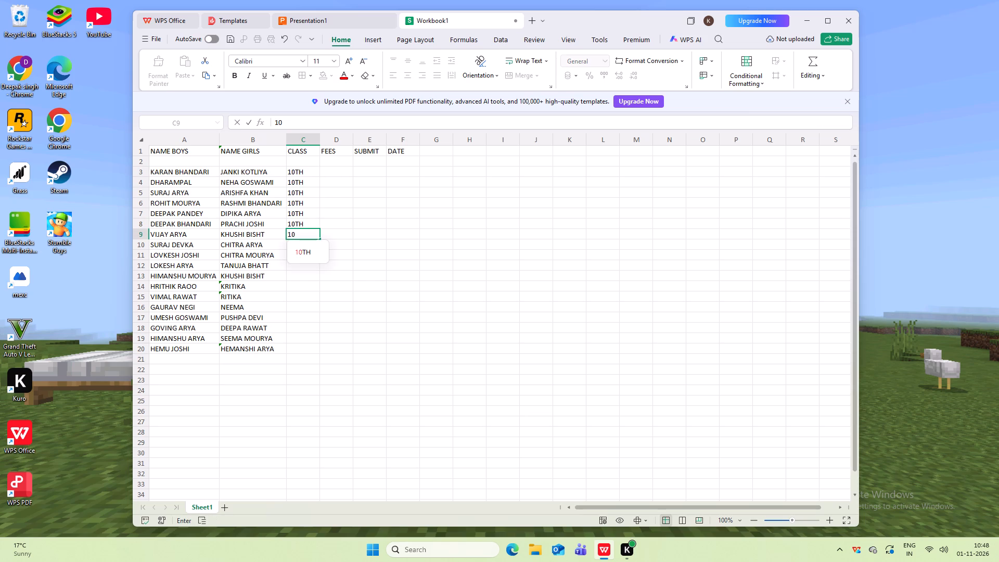
click(305, 246)
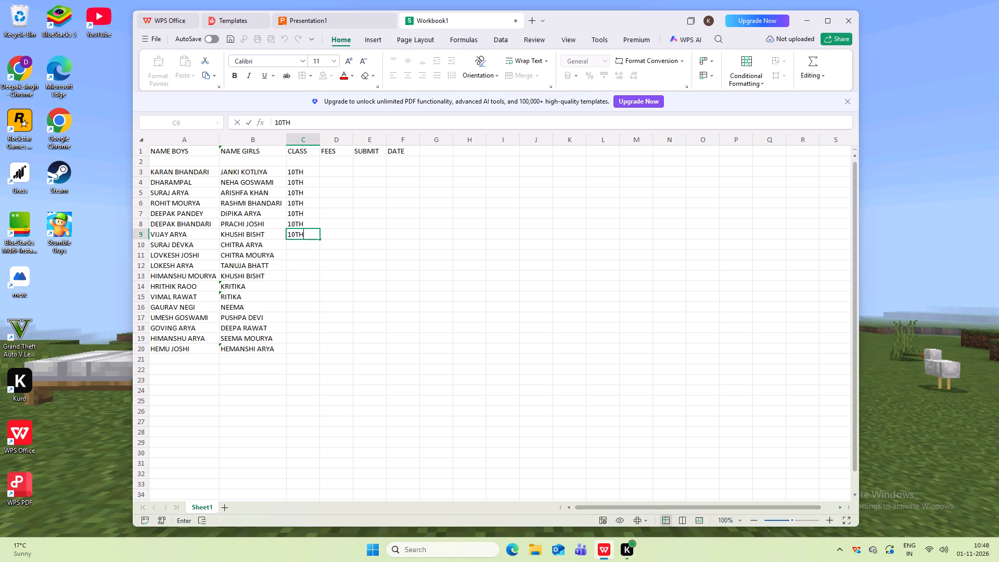
click(305, 246)
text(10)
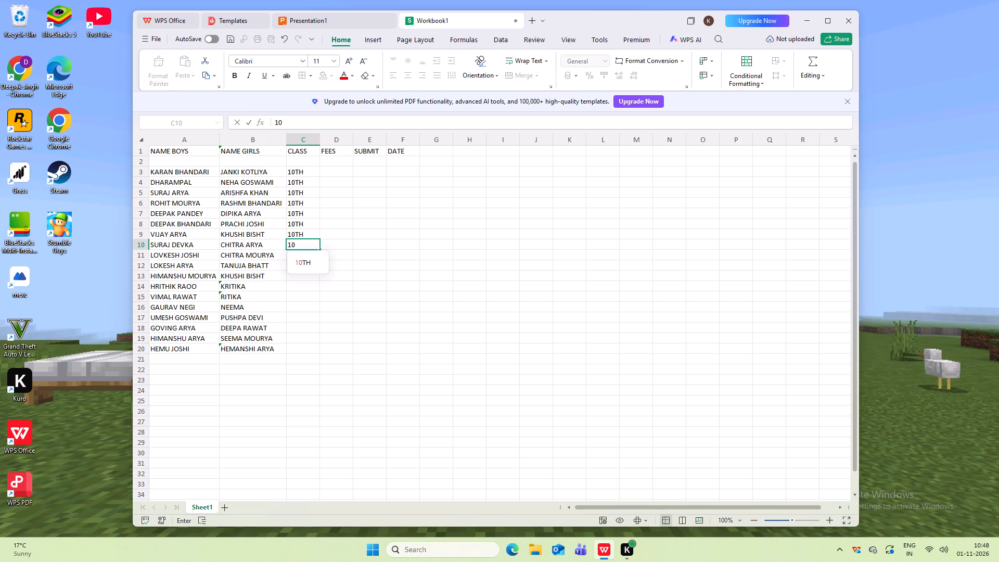
click(310, 261)
key(Return)
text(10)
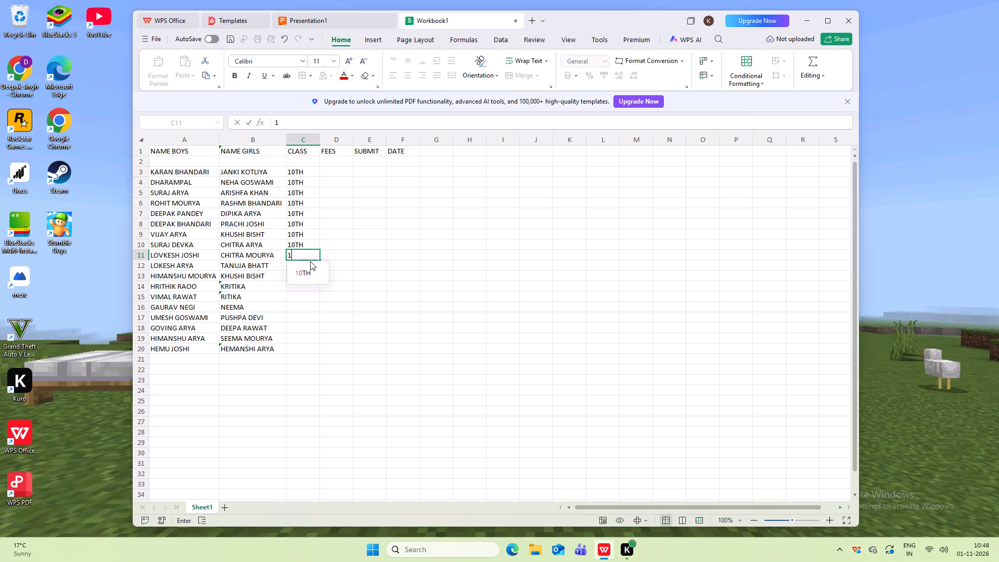
click(318, 283)
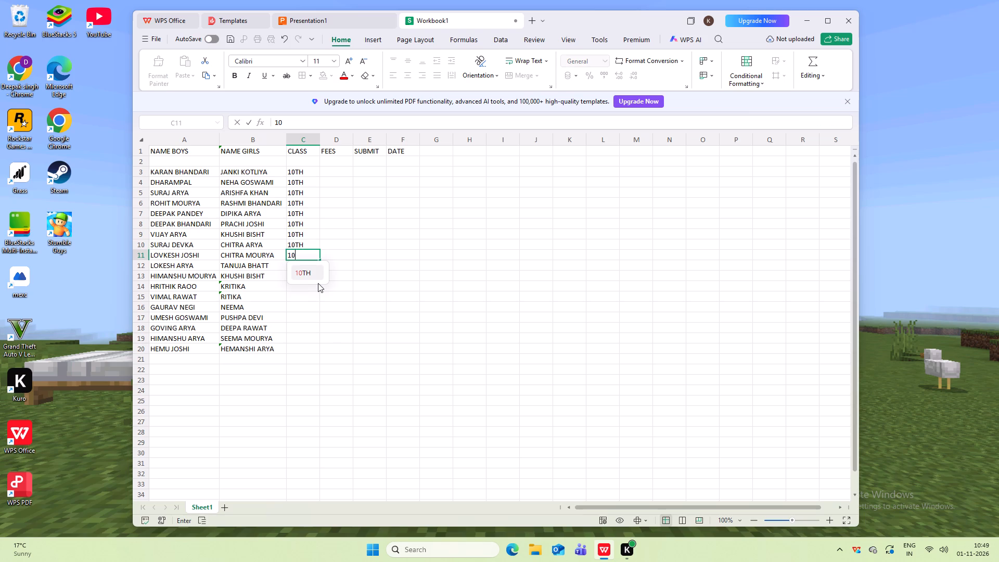
click(314, 277)
key(Return)
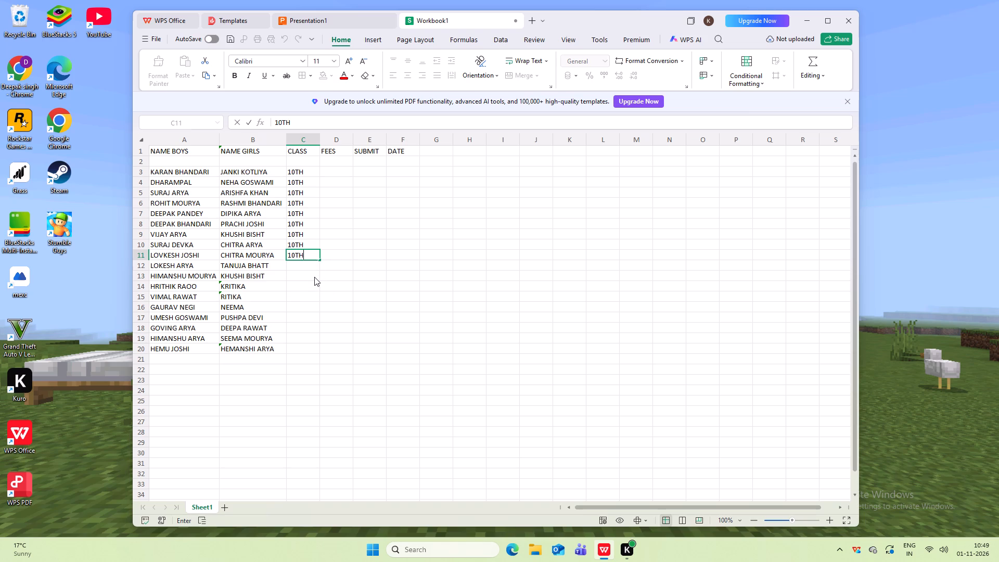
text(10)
click(314, 283)
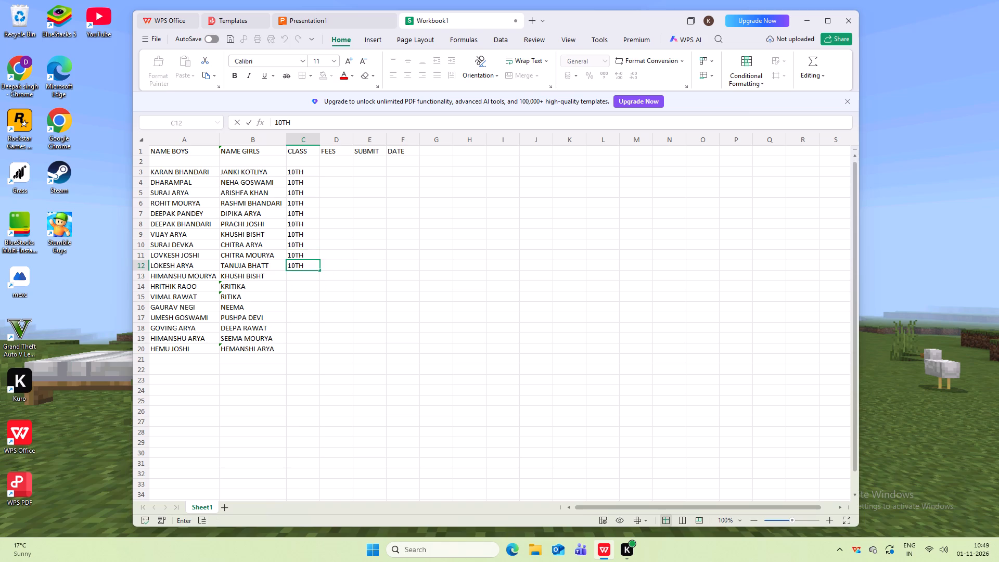
key(Return)
Enter the class 10TH in cells C13 through C16 of the CLASS column.
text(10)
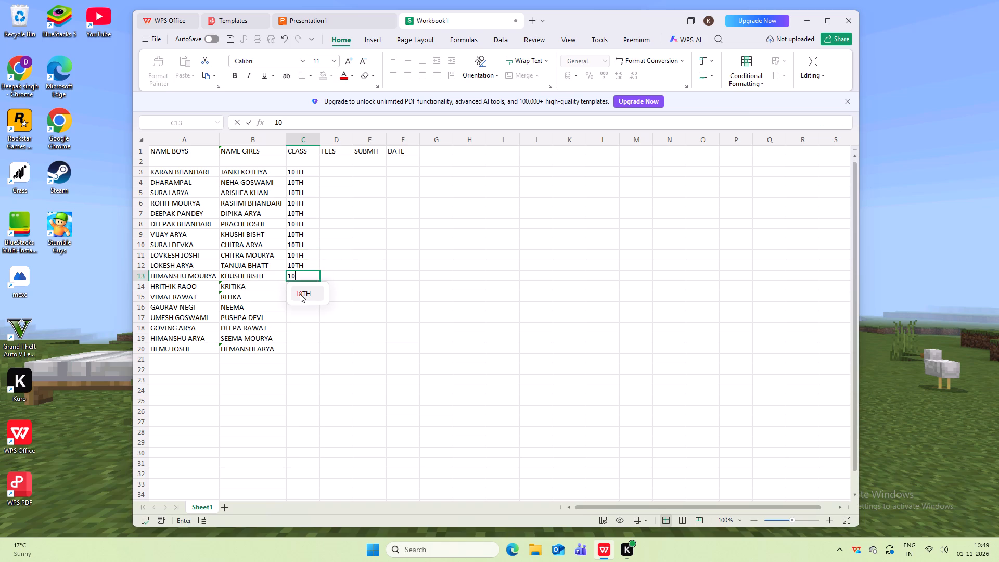
click(300, 293)
click(300, 286)
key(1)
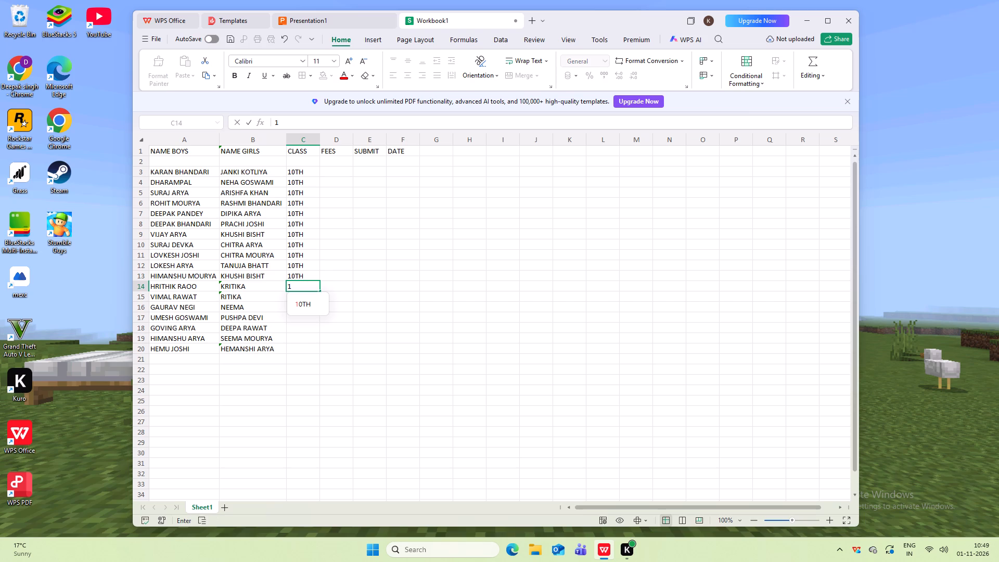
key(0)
click(306, 299)
click(305, 301)
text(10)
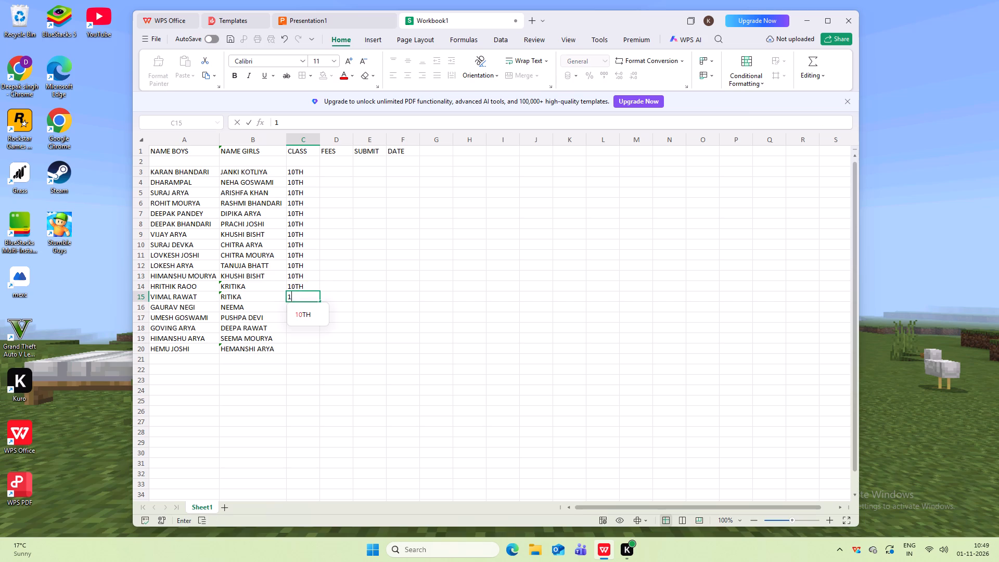
click(300, 309)
click(300, 309)
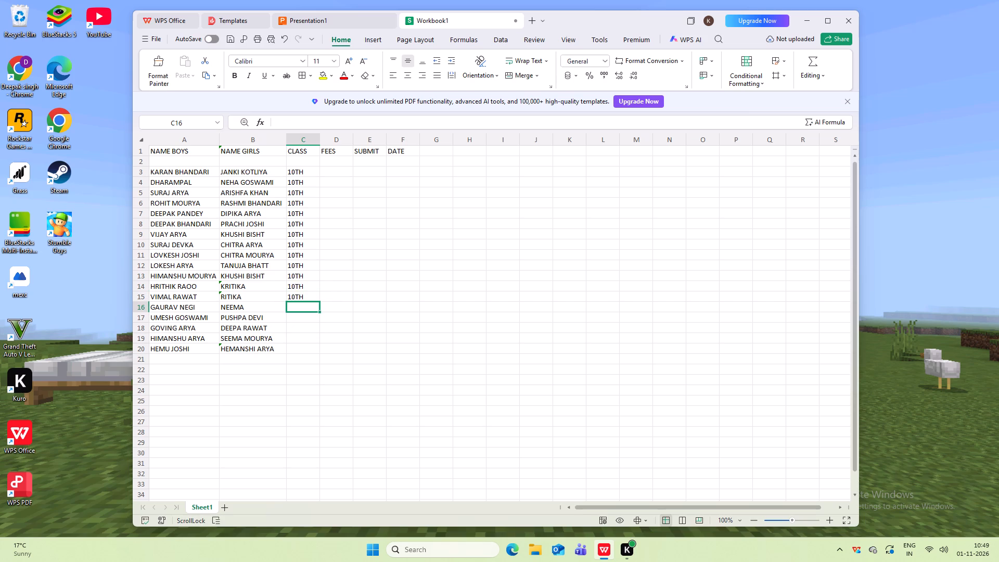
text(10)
click(300, 328)
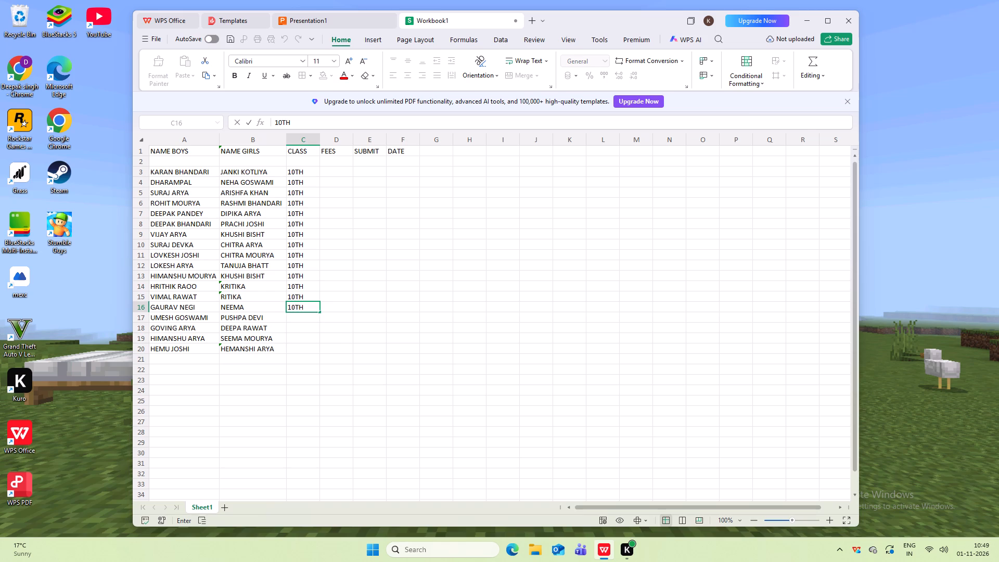
Enter the class 10TH in cells C17 through C20, the last student rows.
click(300, 316)
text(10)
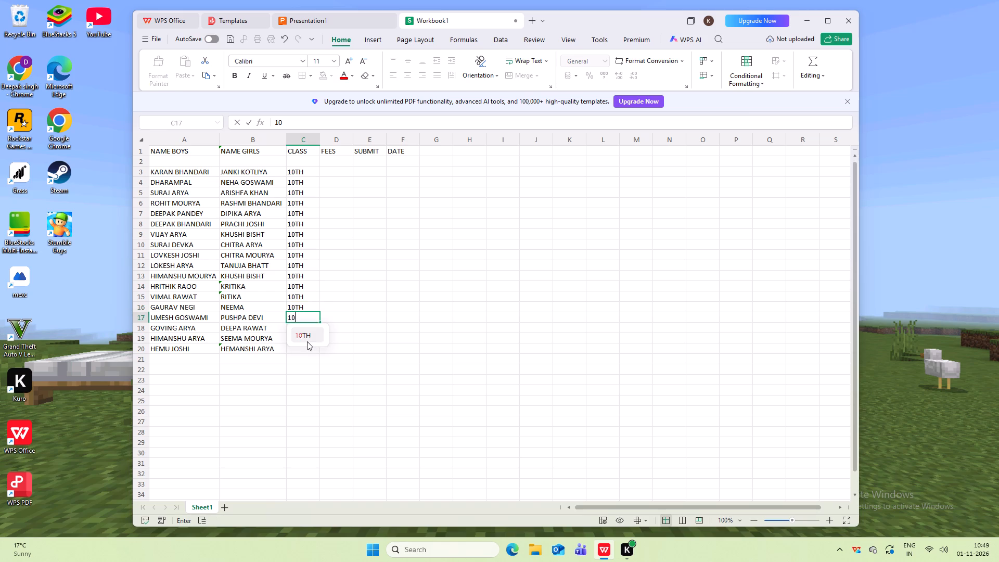
click(307, 341)
click(304, 329)
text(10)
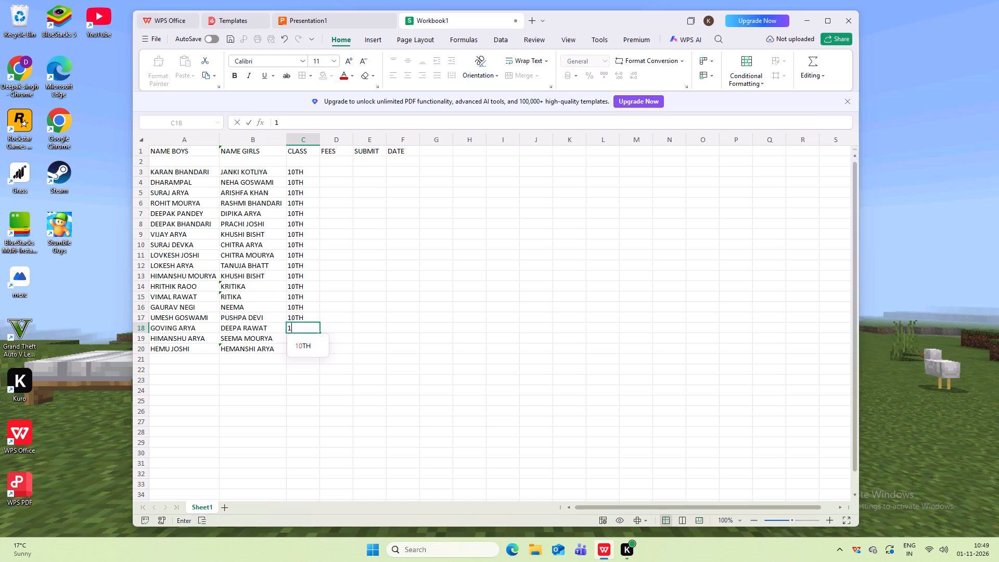
click(303, 340)
click(303, 340)
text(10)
double_click(305, 351)
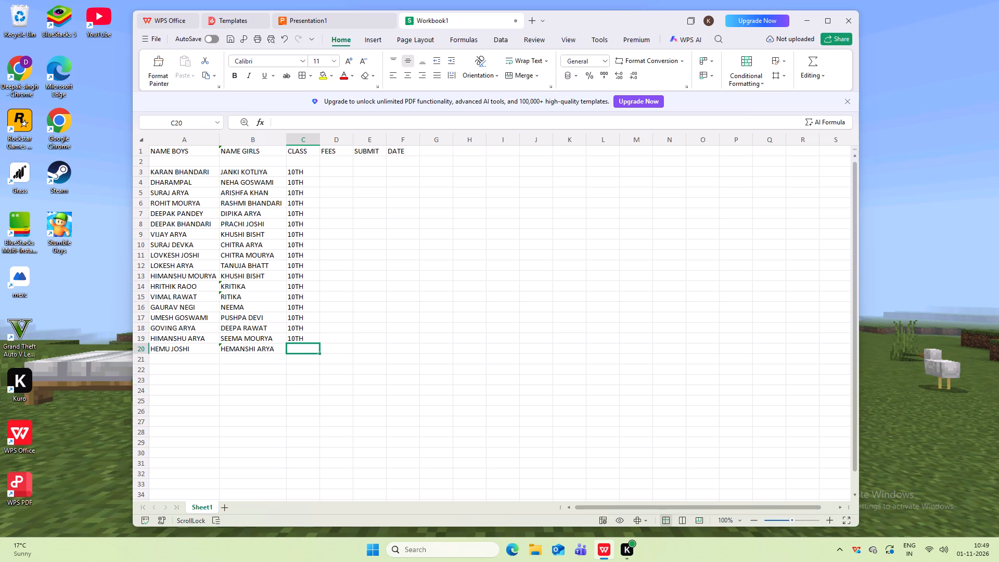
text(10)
click(316, 363)
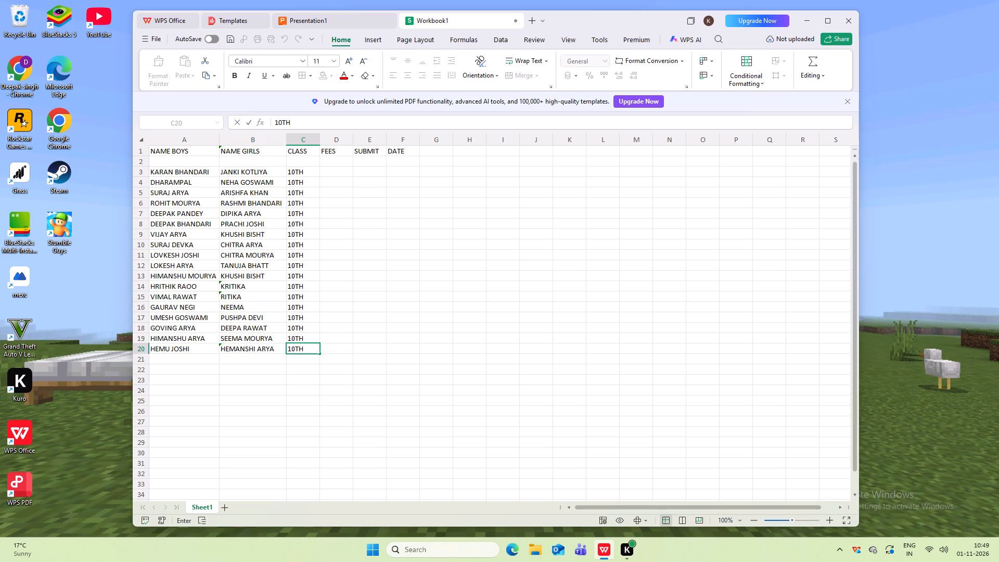
Enter the fee 450 INR for the first student row in cell D3.
click(332, 173)
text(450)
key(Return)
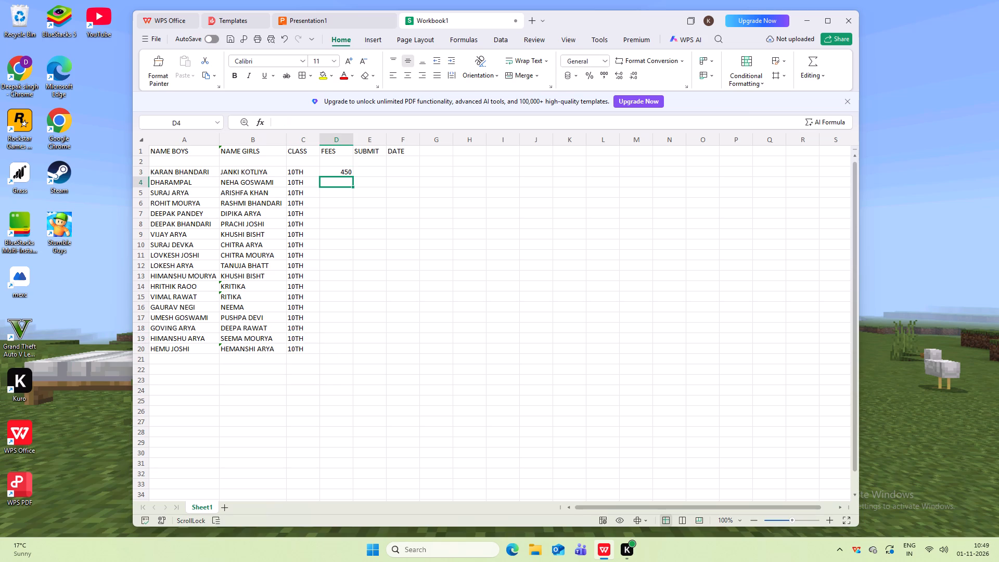
double_click(343, 171)
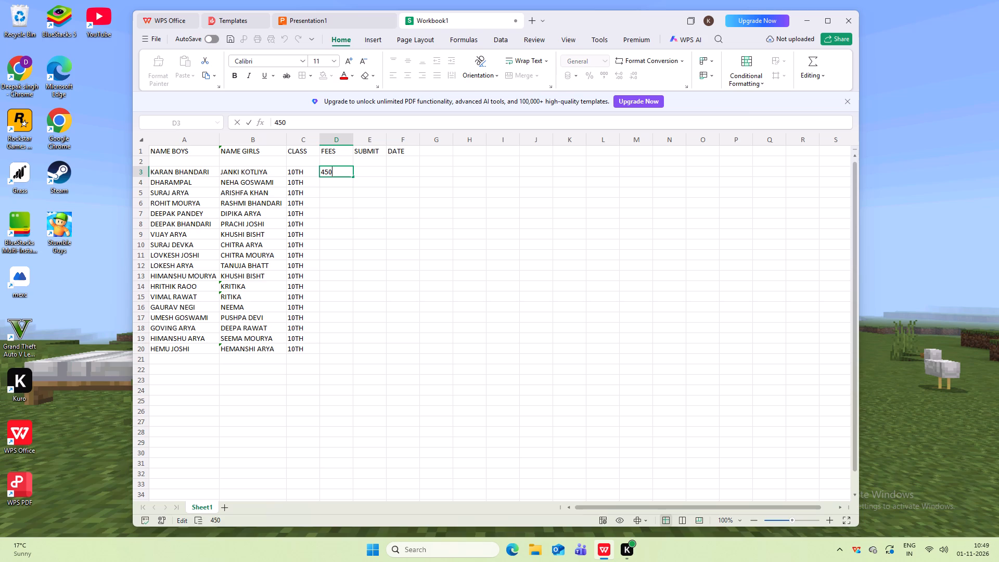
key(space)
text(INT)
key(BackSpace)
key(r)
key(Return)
Enter the fee 650 INR for the second student row in cell D4.
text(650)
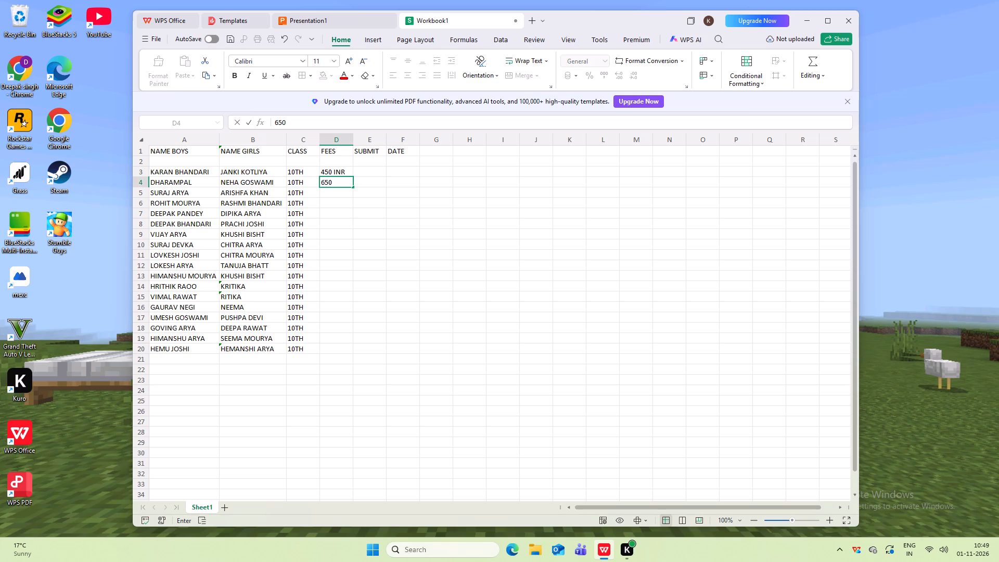
double_click(338, 181)
double_click(336, 180)
click(336, 180)
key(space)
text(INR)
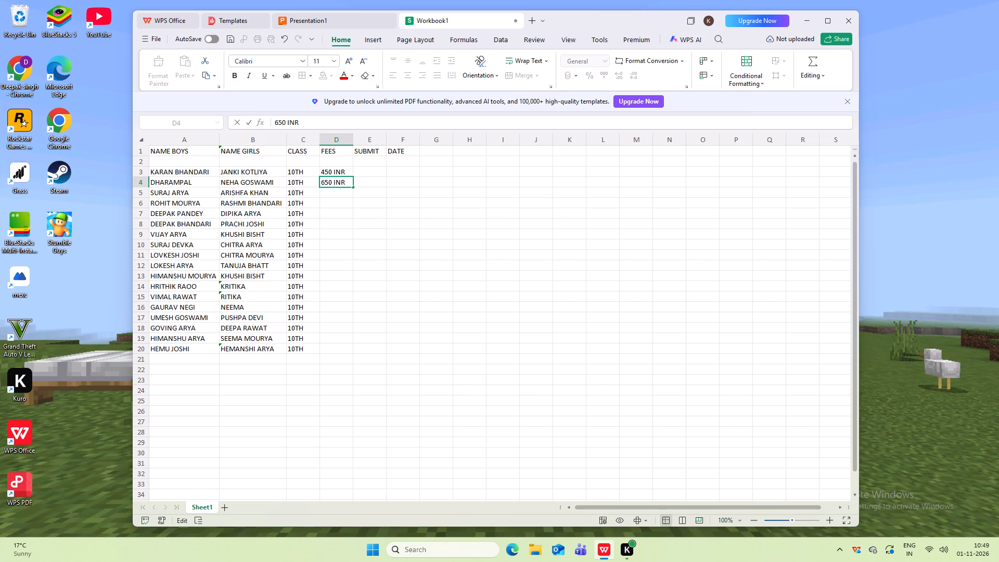
Enter the fee 450 INR in cells D5 through D8 of the FEES column.
click(339, 190)
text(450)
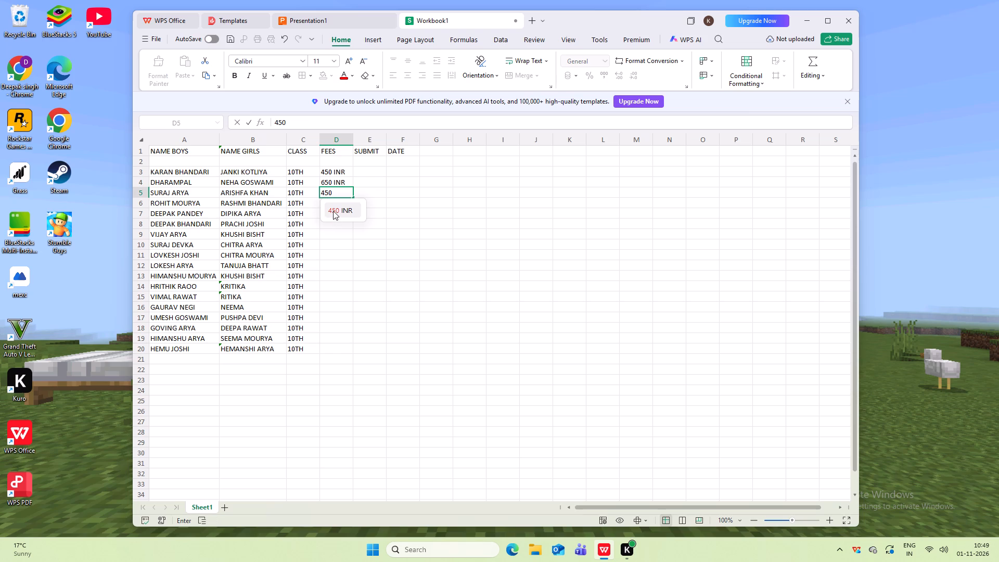
click(333, 211)
click(333, 203)
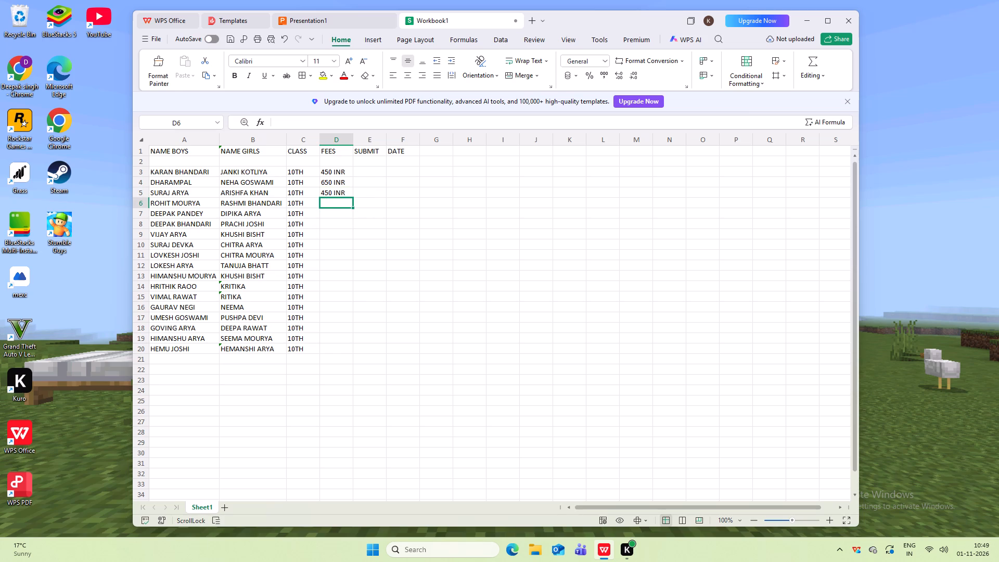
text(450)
click(333, 212)
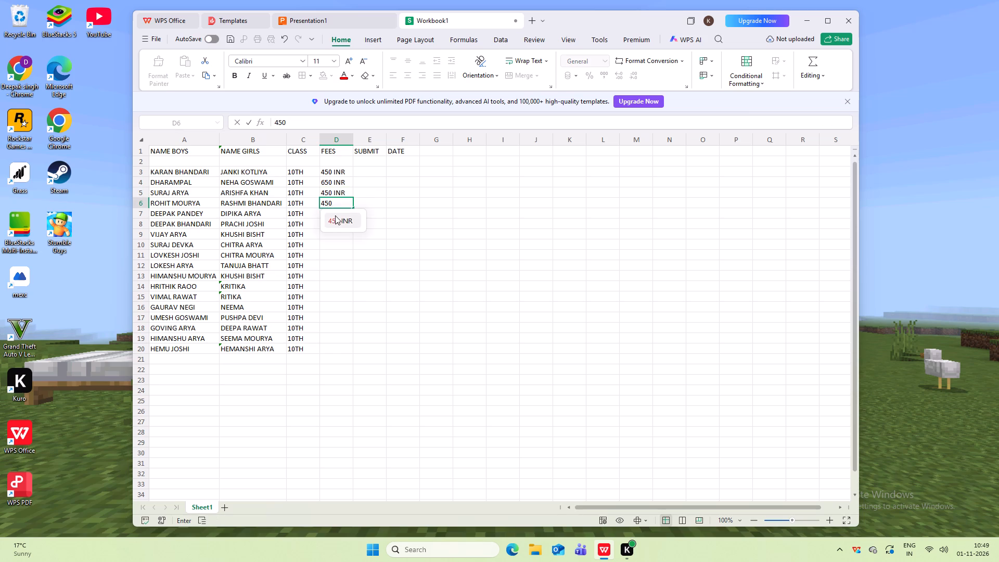
double_click(335, 215)
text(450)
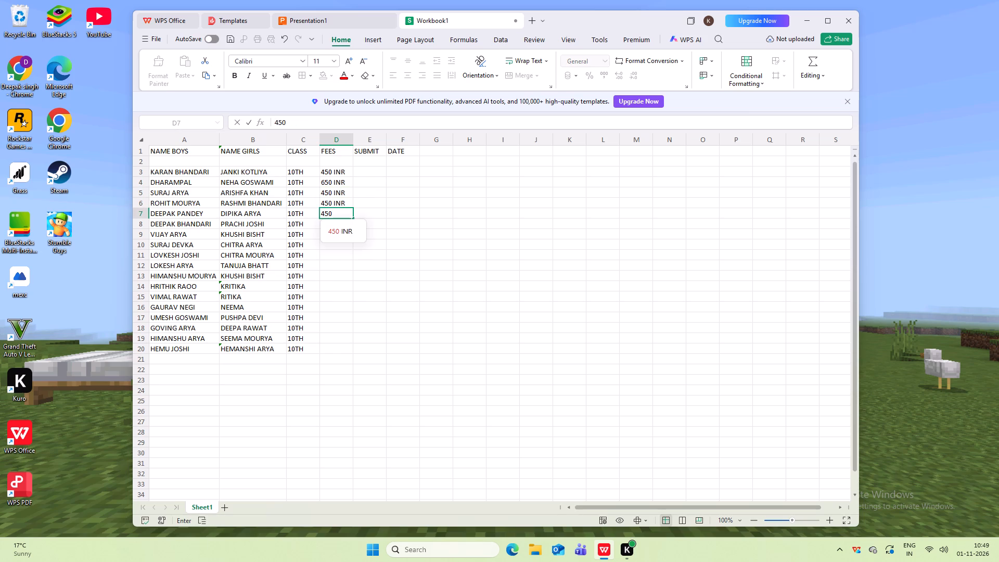
click(340, 229)
click(340, 223)
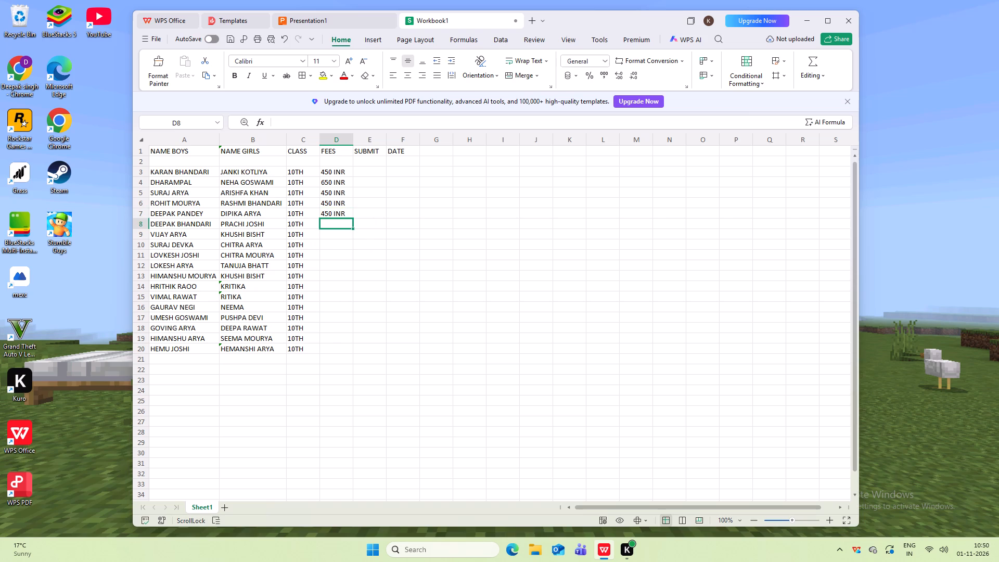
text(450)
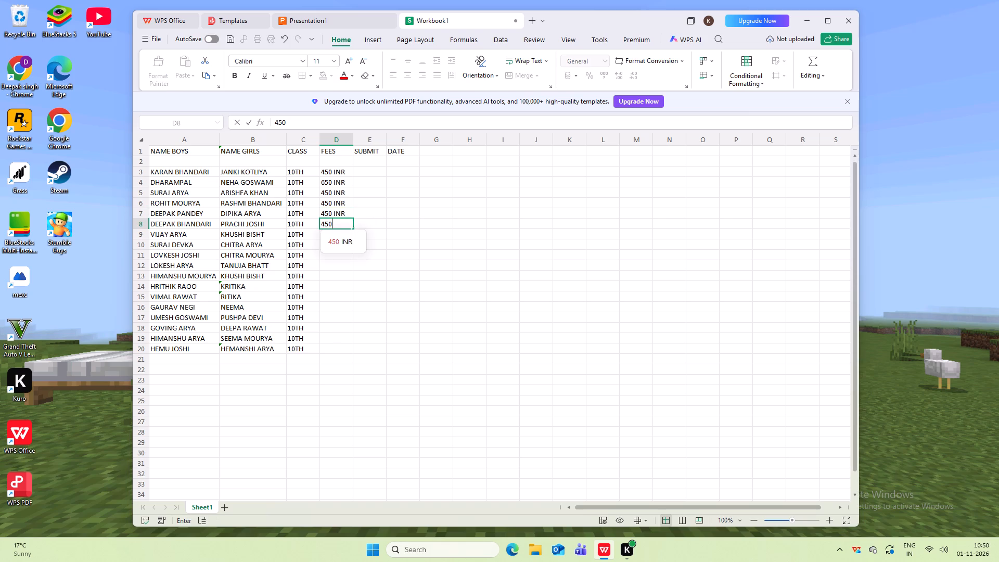
click(344, 244)
Enter the fee 450 INR in cells D9 through D12 of the FEES column.
click(337, 233)
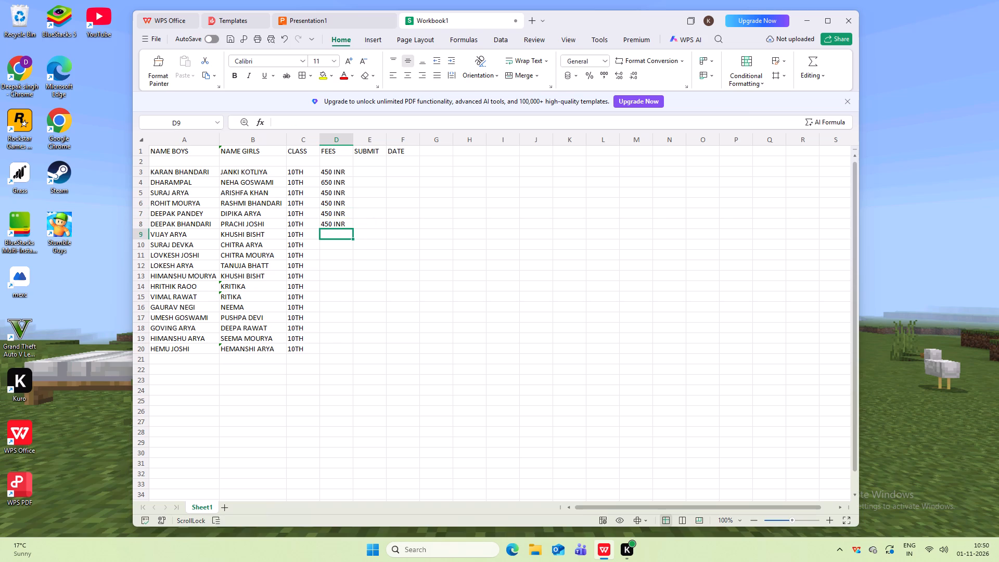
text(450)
click(339, 247)
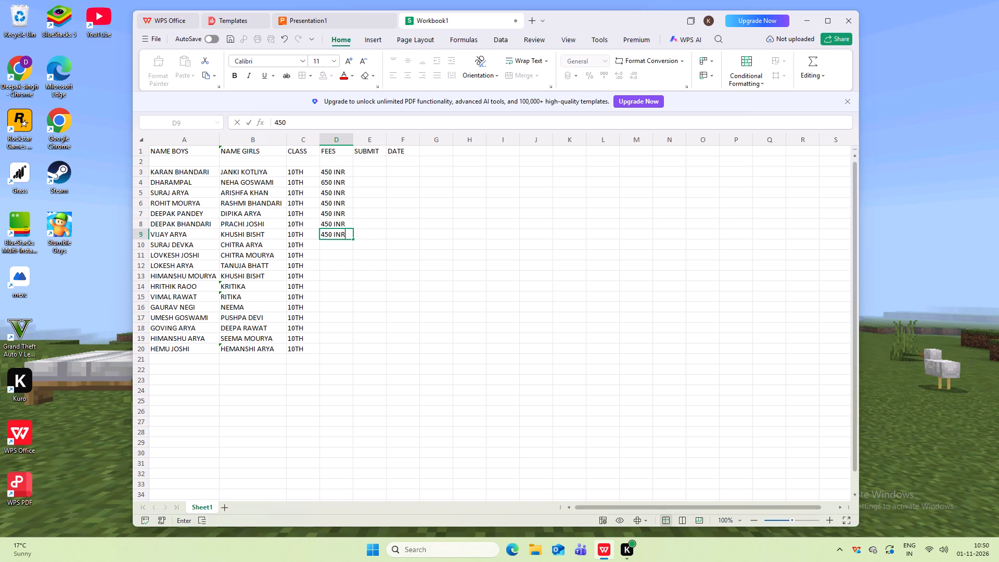
click(339, 247)
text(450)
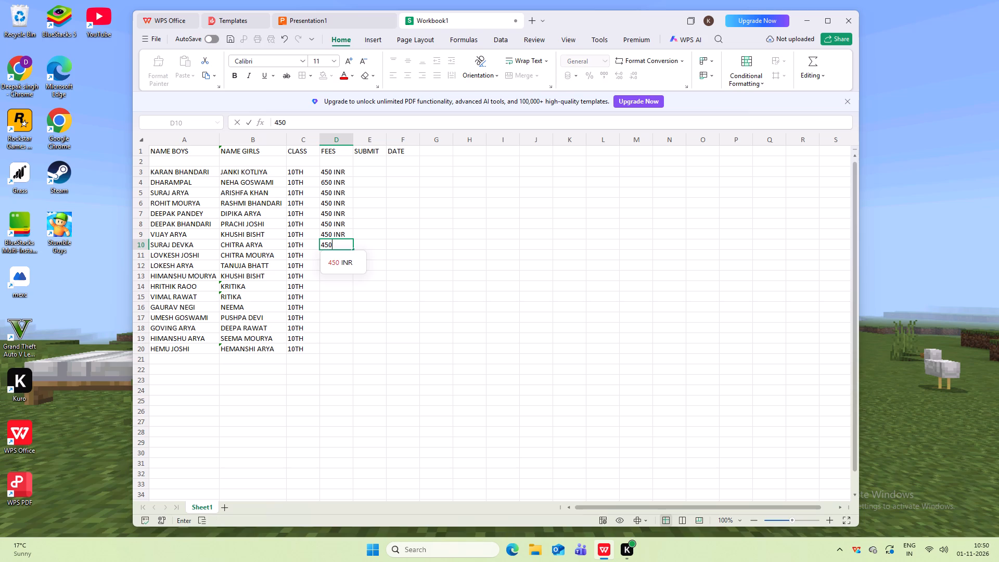
double_click(341, 261)
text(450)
click(347, 285)
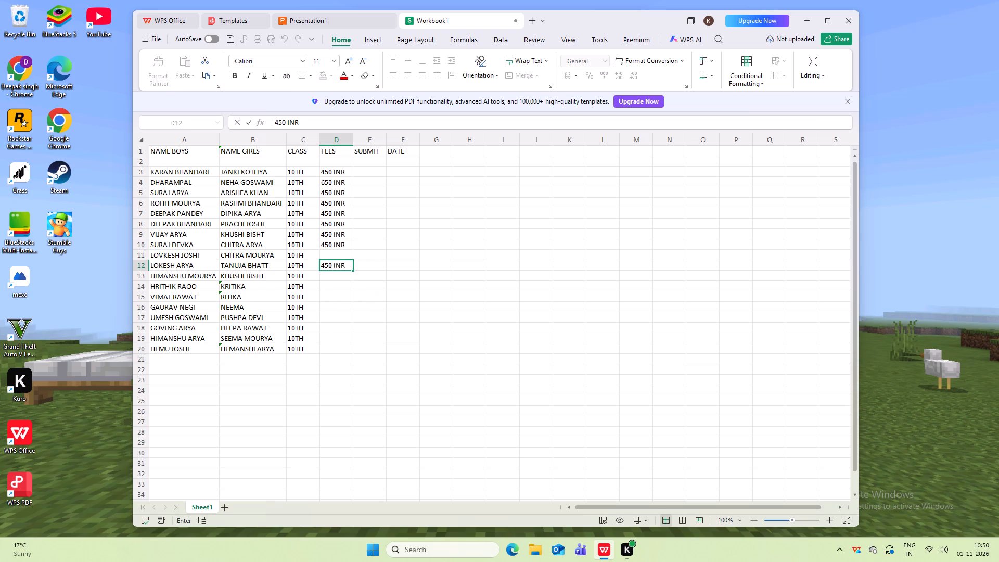
click(341, 250)
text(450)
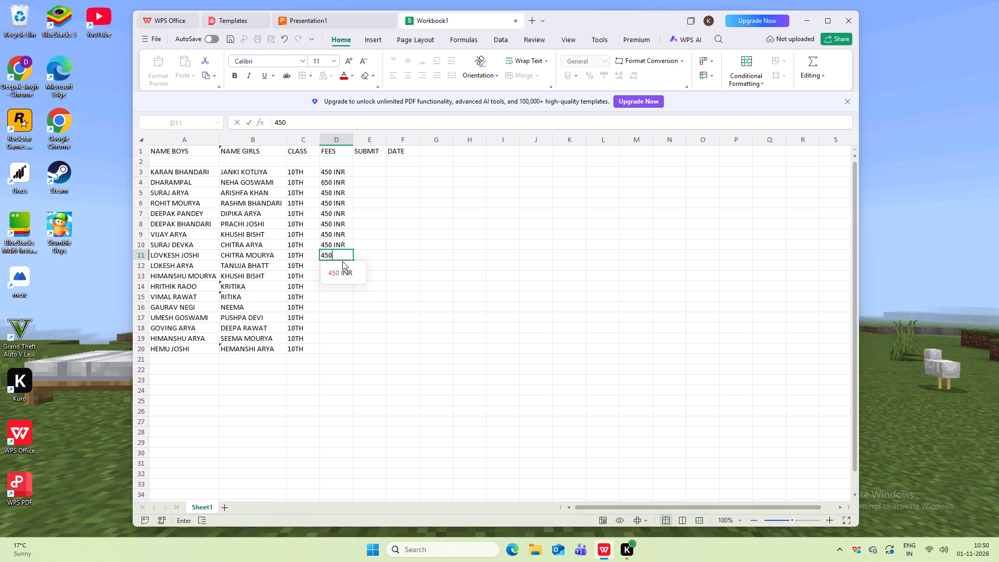
double_click(343, 266)
Enter the fee 450 INR in cells D13 through D15 of the FEES column.
click(343, 274)
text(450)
click(342, 295)
click(341, 286)
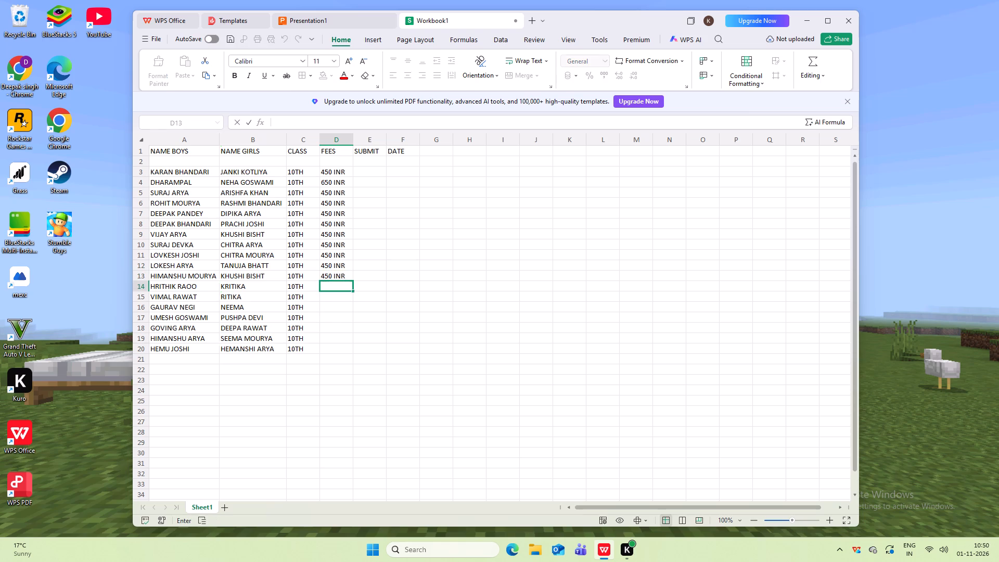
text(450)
click(341, 305)
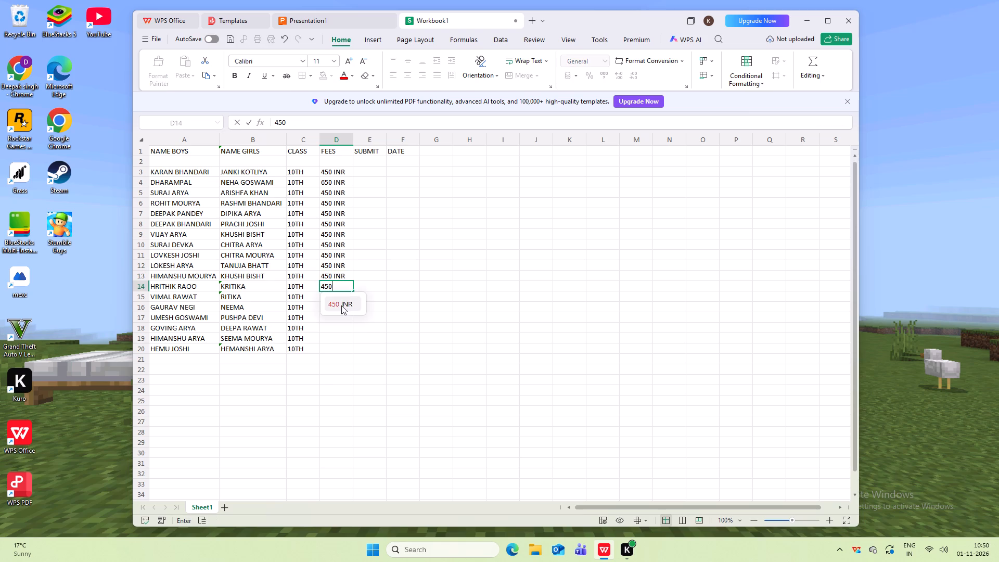
click(341, 298)
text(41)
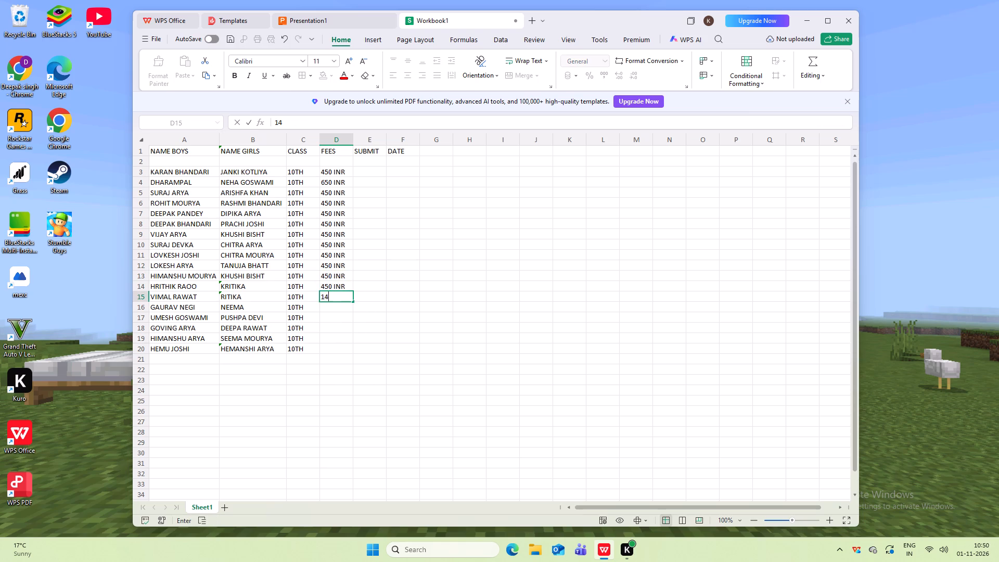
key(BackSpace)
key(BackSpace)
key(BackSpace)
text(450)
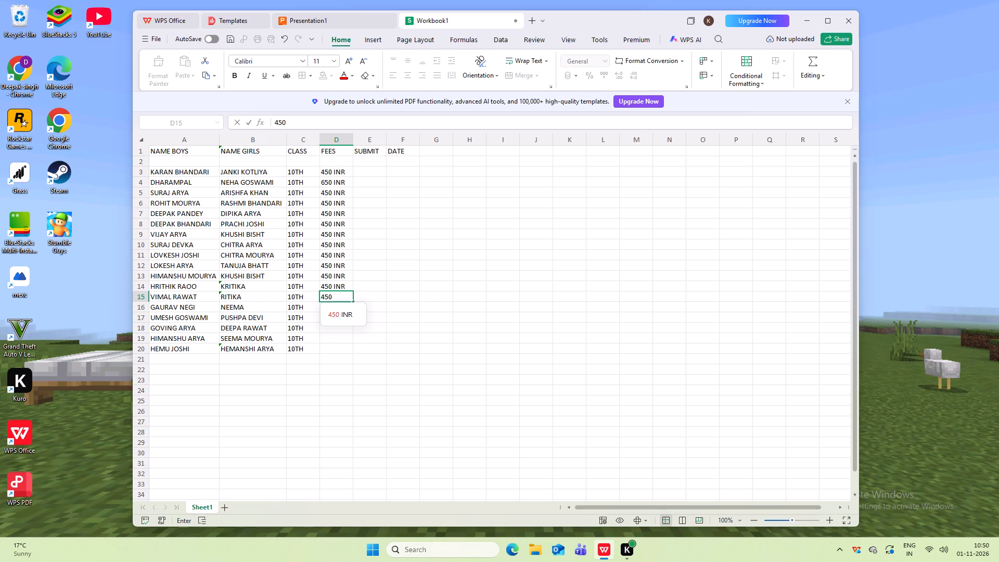
click(350, 323)
Enter the fee 450 INR in cells D16 through D18 of the FEES column.
click(341, 312)
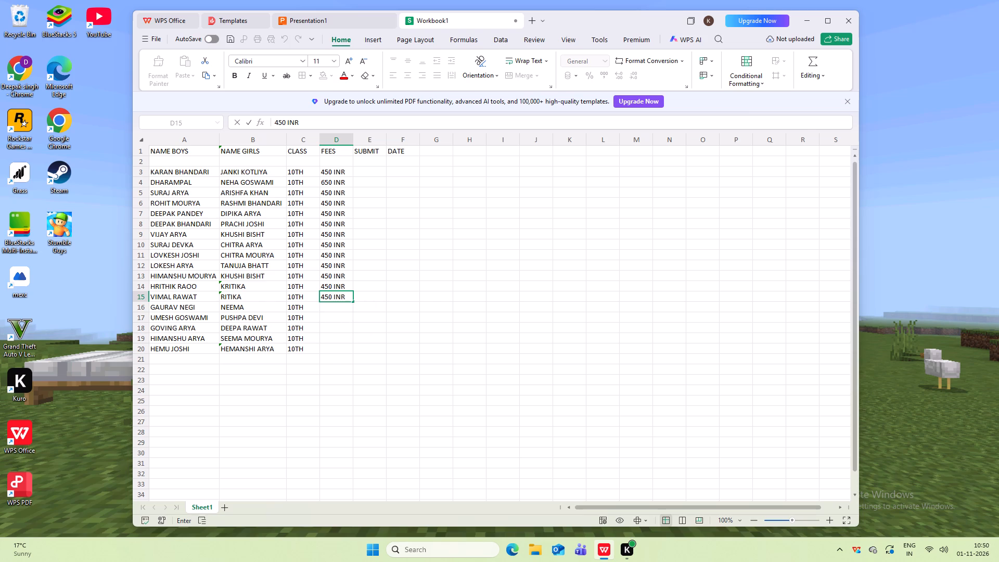
click(341, 309)
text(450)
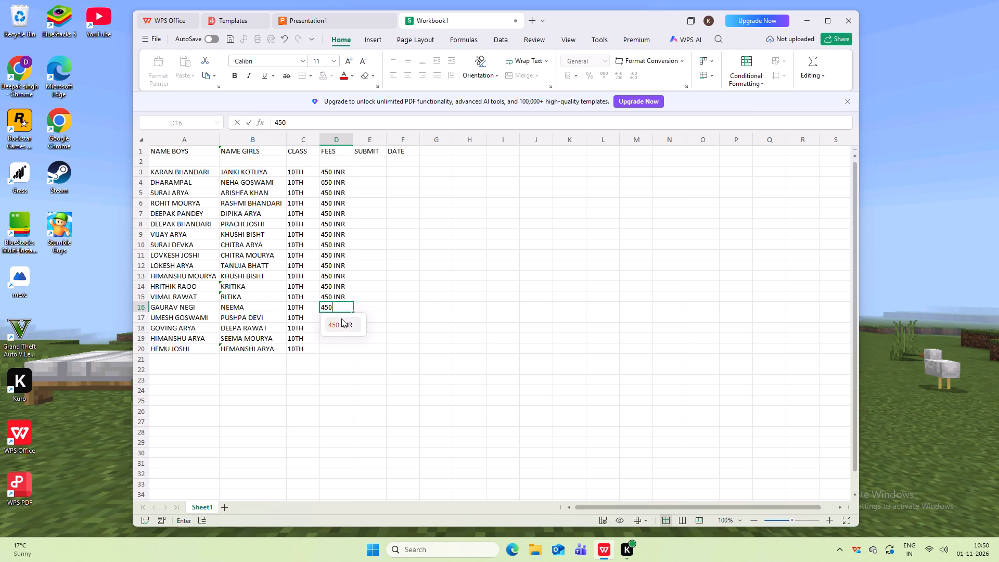
click(341, 320)
click(339, 318)
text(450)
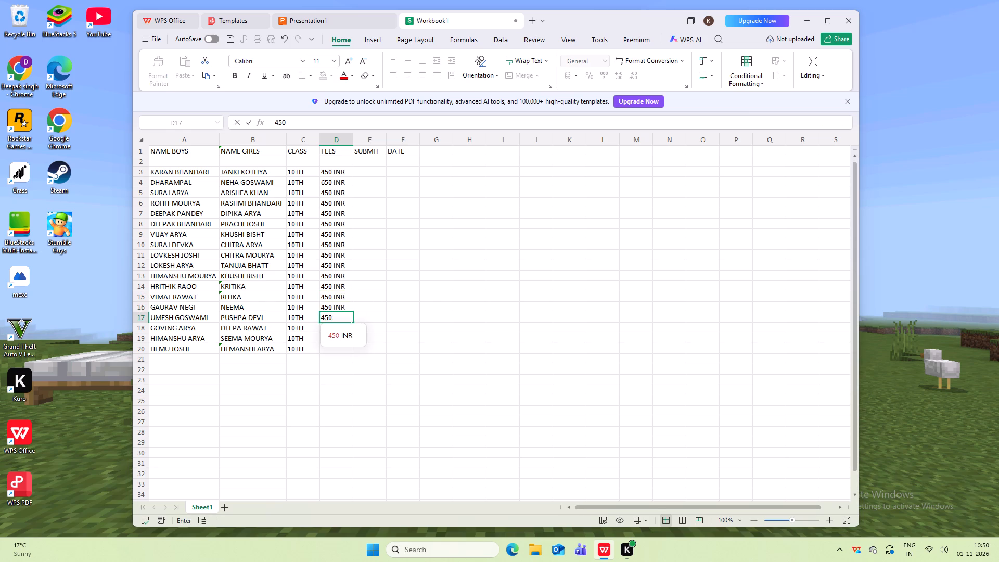
click(345, 332)
click(341, 326)
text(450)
click(342, 344)
Enter the fee 450 INR in cells D19 and D20, the last two student rows.
double_click(343, 343)
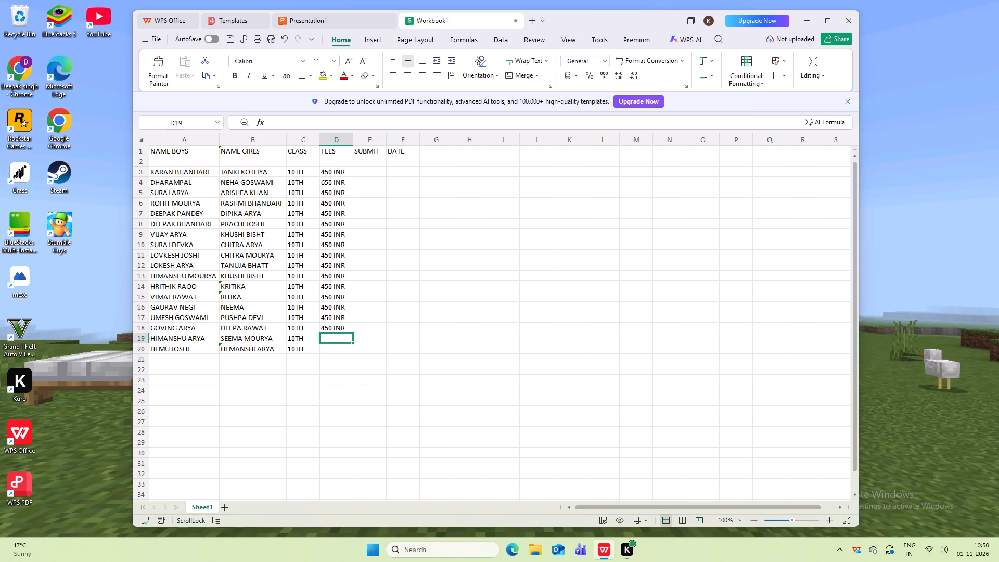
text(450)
click(346, 357)
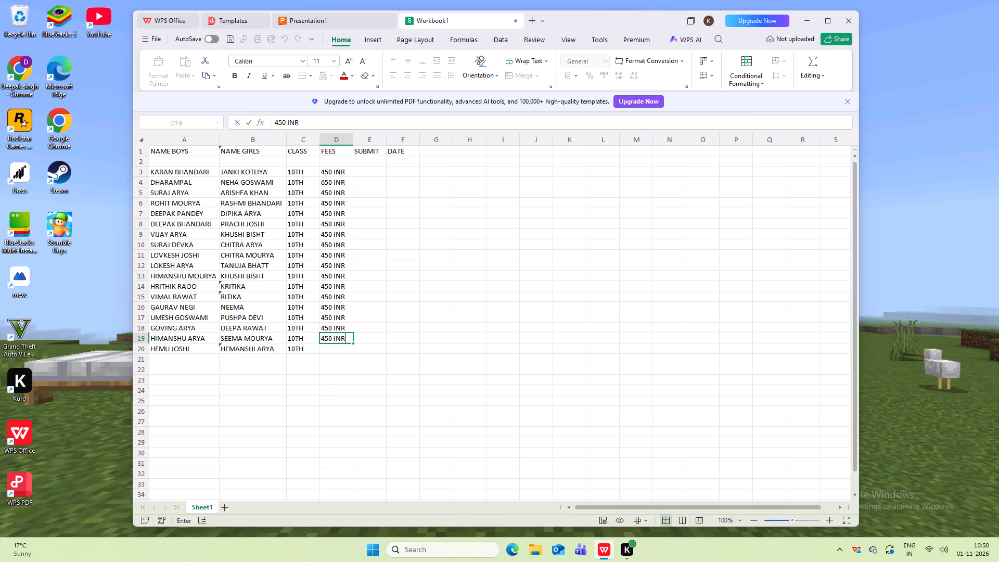
double_click(336, 344)
click(336, 340)
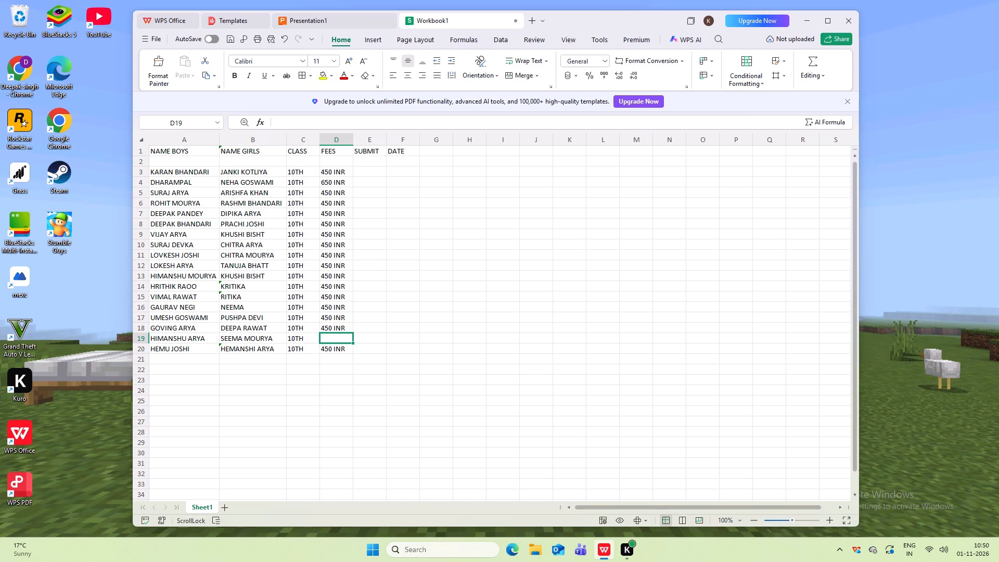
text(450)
click(355, 356)
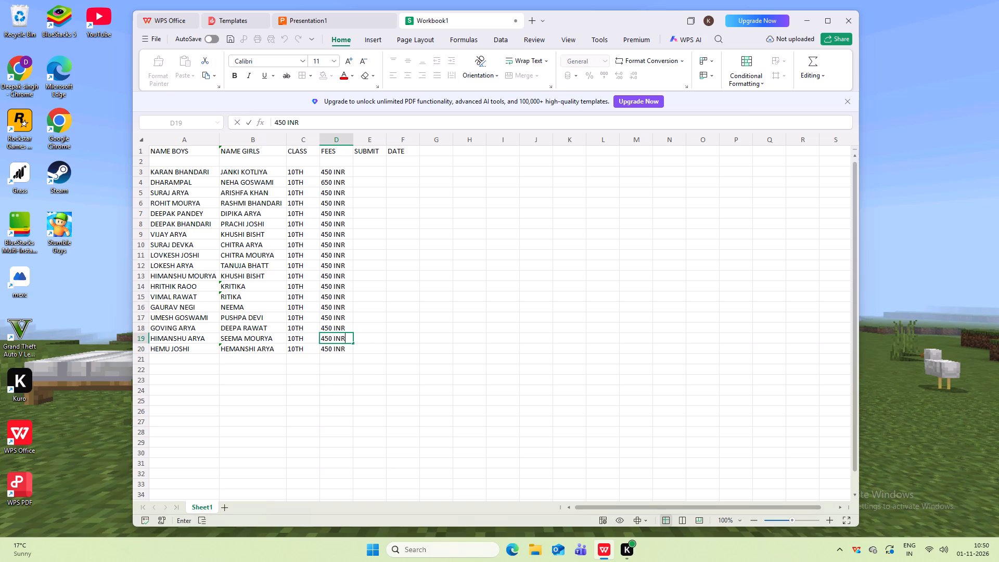
Fill the SUBMIT column with NO in E3 and YES in E4 through E6.
click(373, 177)
click(373, 173)
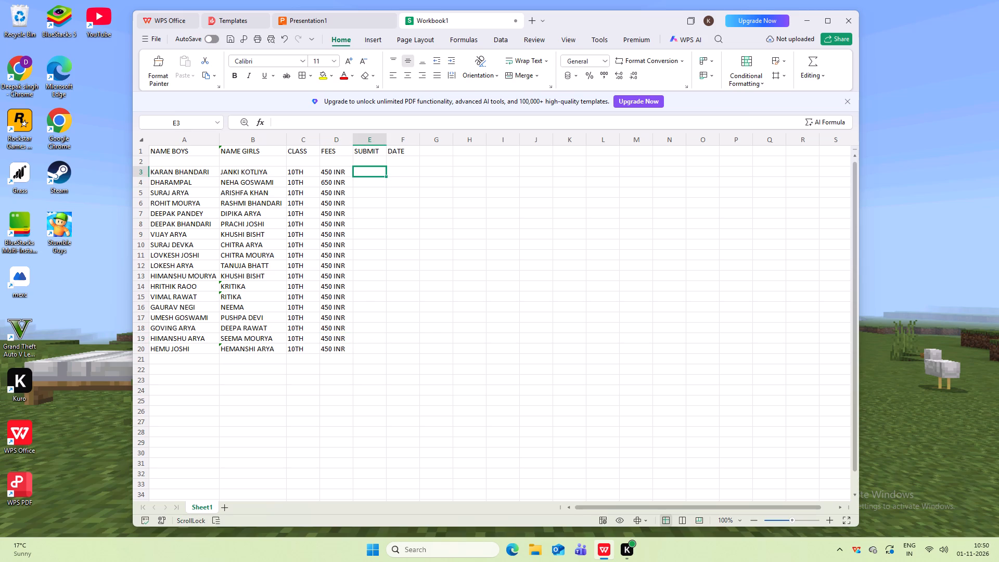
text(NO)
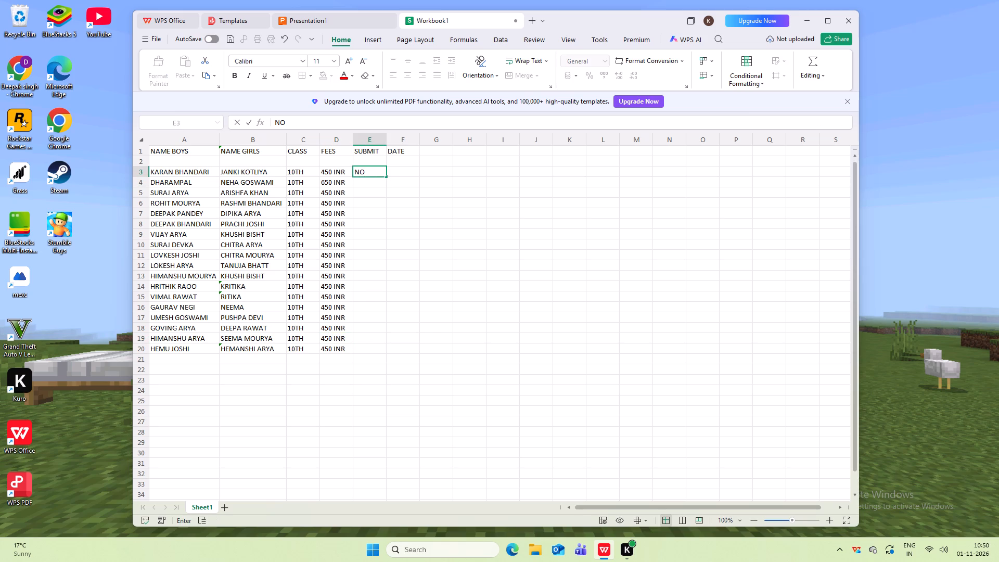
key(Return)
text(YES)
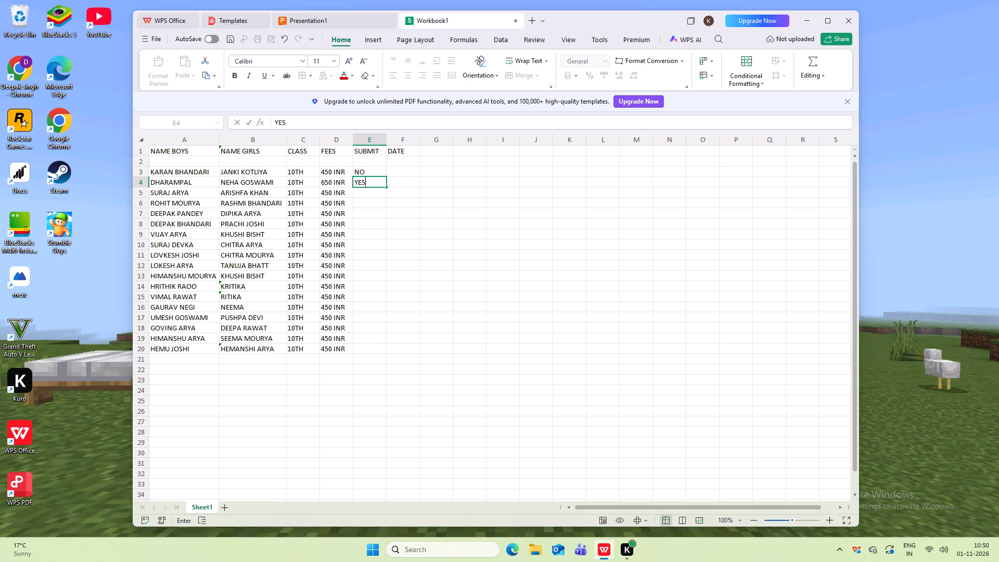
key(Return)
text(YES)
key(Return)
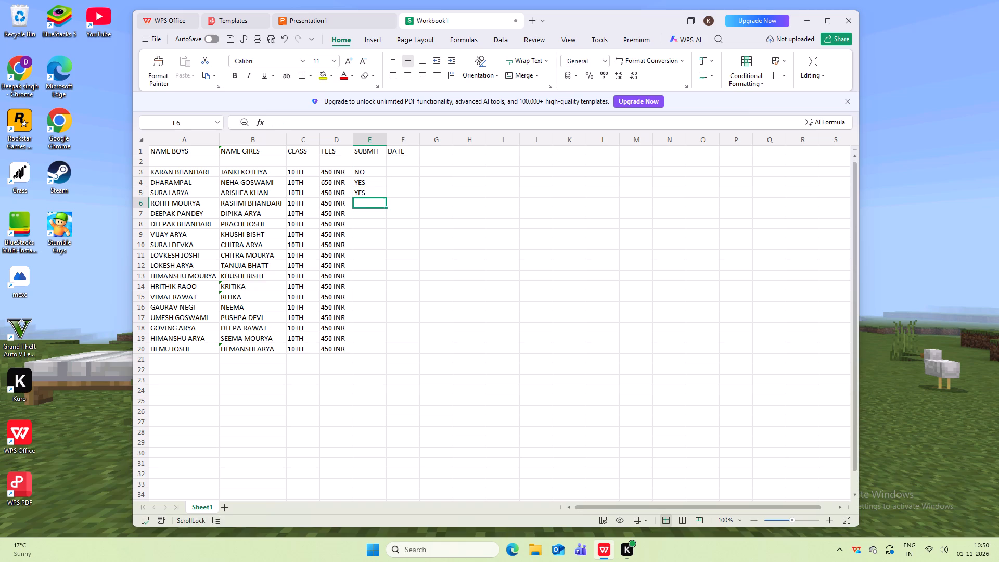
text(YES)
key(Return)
Continue the SUBMIT column with NO in E7, YES in E8, and NO in E9 and E10.
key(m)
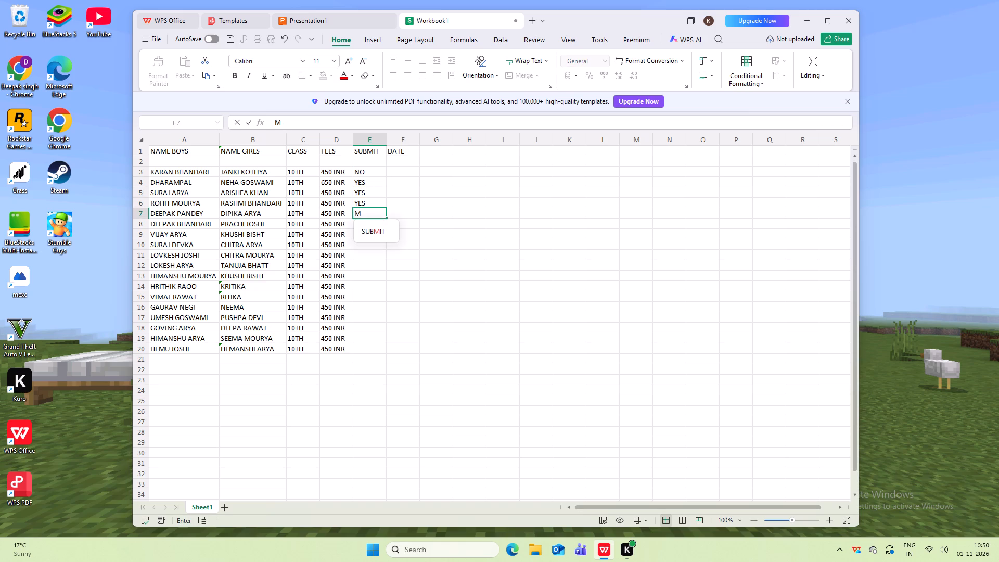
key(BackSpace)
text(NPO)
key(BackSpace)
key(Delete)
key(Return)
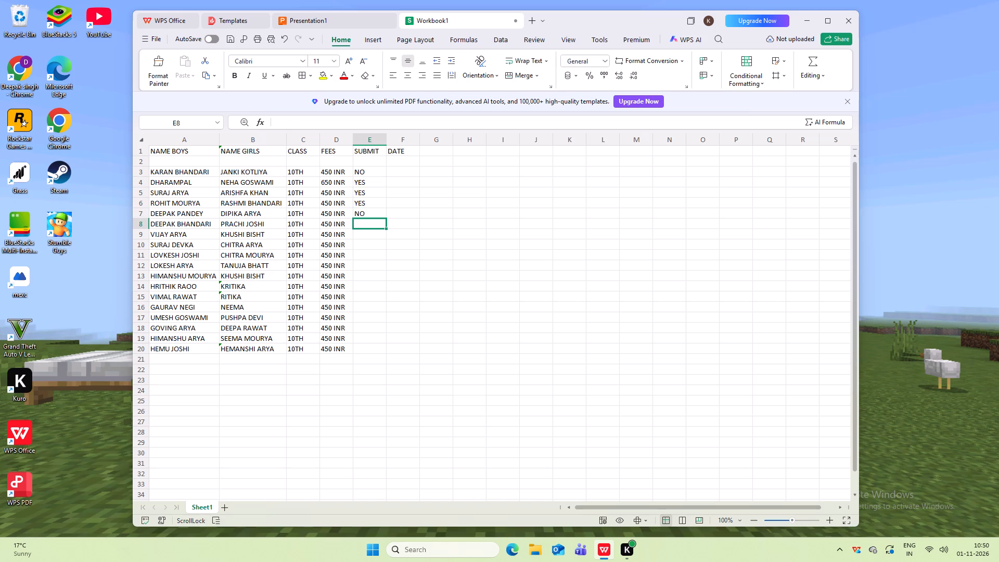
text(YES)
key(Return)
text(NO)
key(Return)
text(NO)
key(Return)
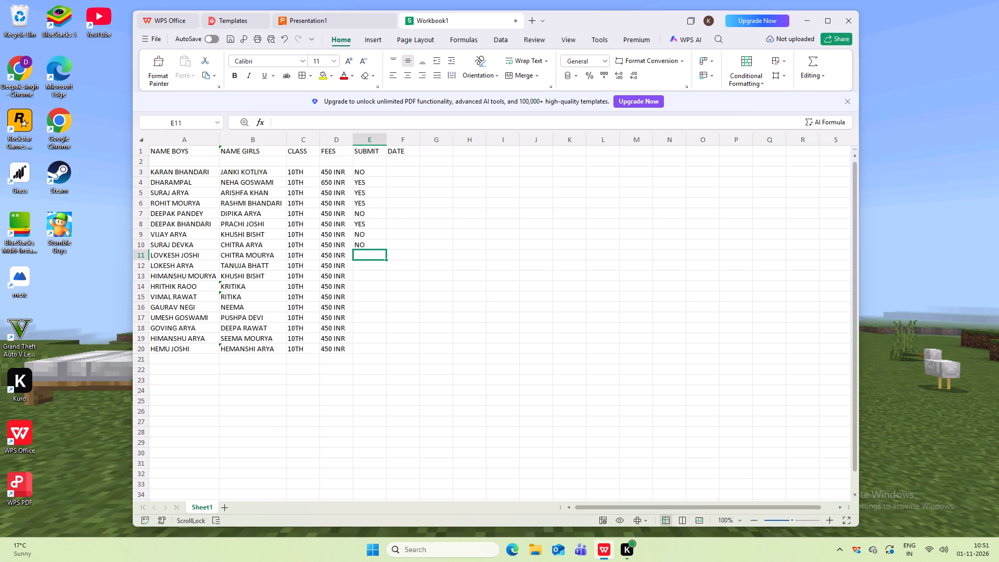
Enter NO, YES, YES, NO, YES and NO in SUBMIT cells E11 through E16, in that order.
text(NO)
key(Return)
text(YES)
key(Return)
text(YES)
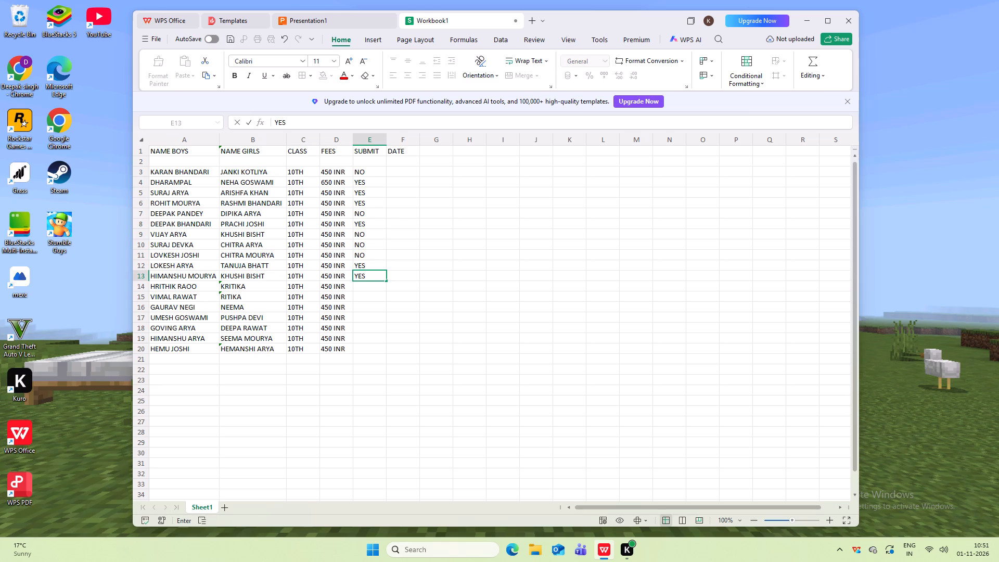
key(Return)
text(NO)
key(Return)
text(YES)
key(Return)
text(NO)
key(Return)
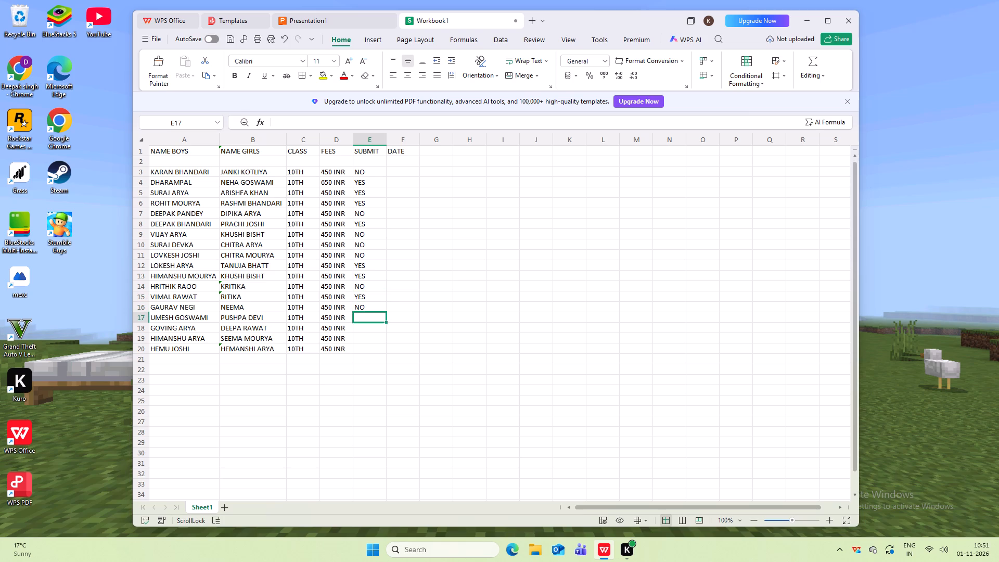
Complete the SUBMIT column with YES in E17 and NO in E18 through E20.
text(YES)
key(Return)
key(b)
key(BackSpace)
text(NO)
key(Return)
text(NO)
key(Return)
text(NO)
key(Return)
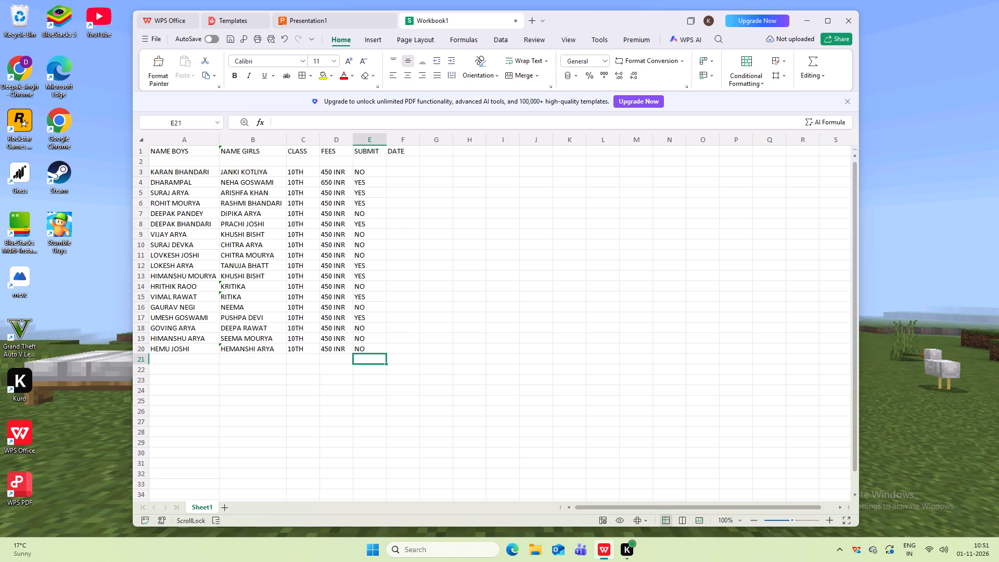
Select cell F4 in the DATE column, the first row whose fees are marked as submitted.
click(394, 172)
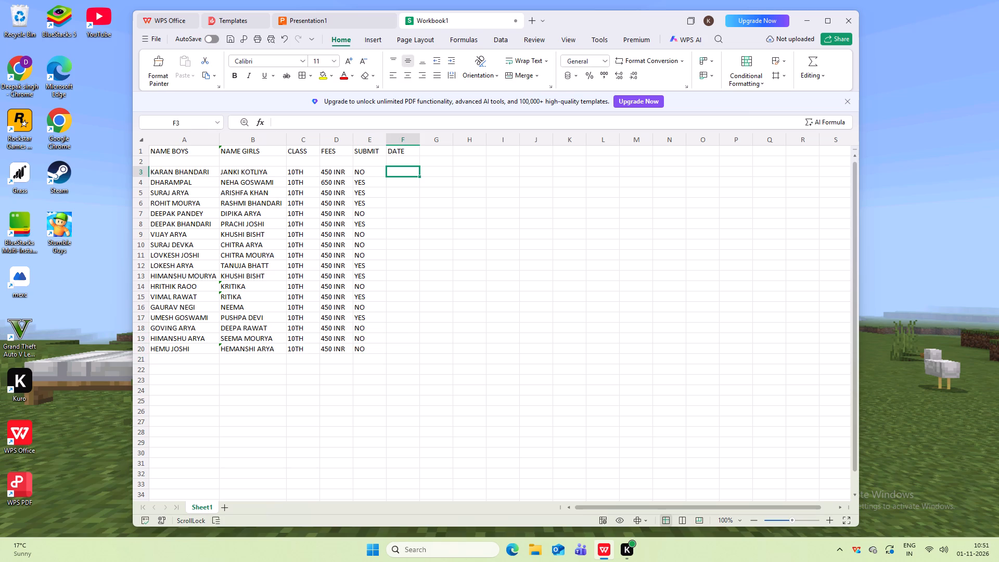
click(395, 181)
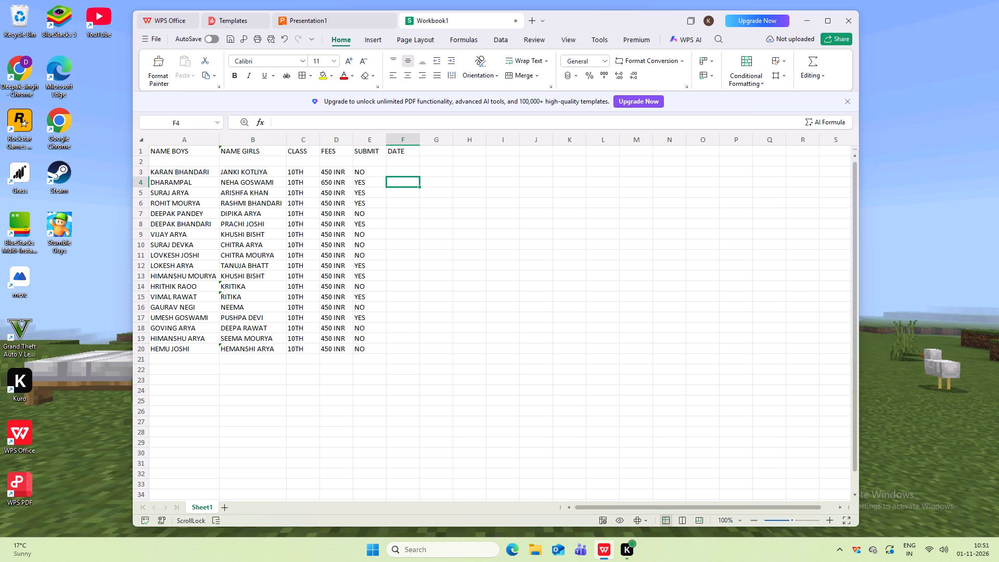
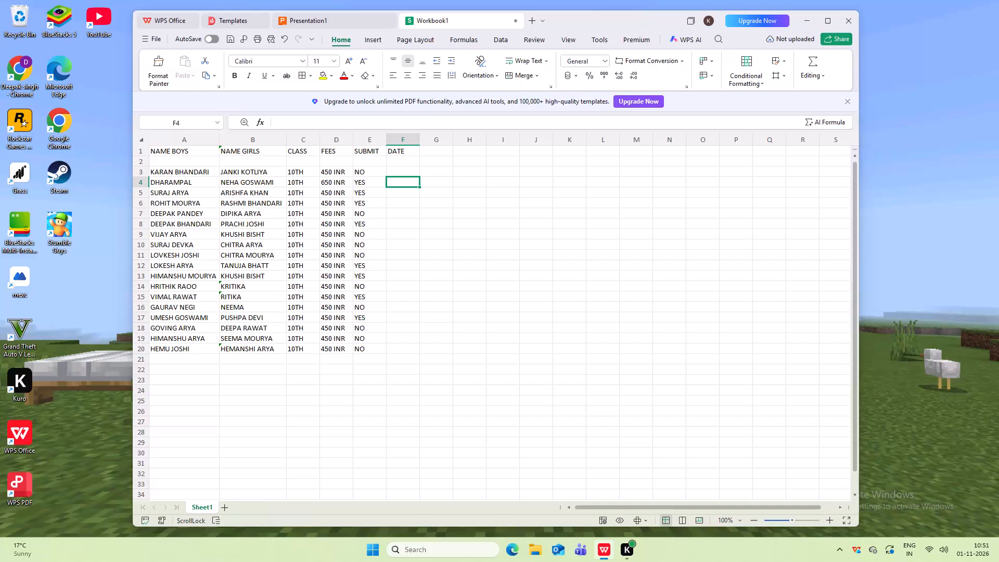
Enter the date 1-10-26 in DATE cell F4.
text(10)
key(Return)
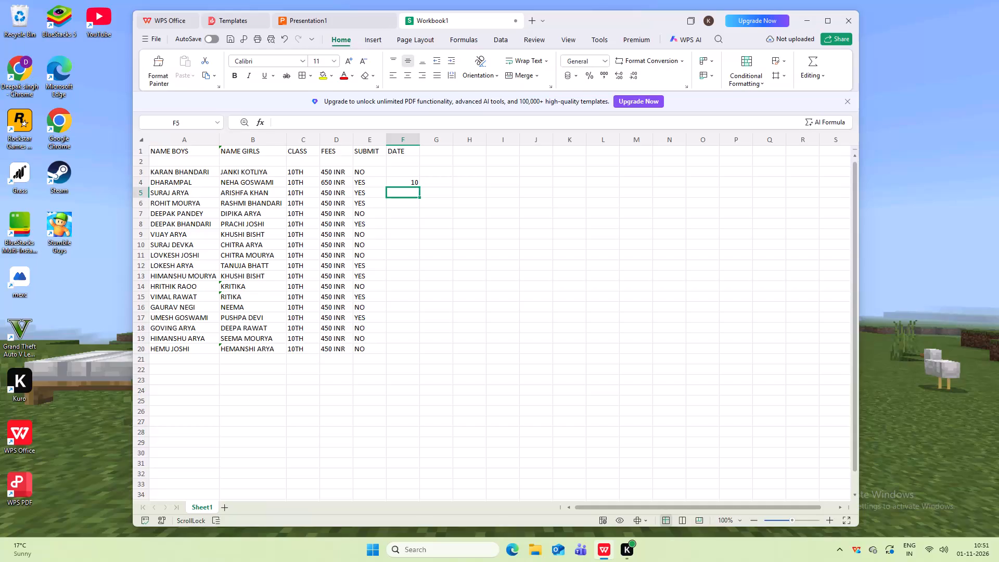
click(395, 183)
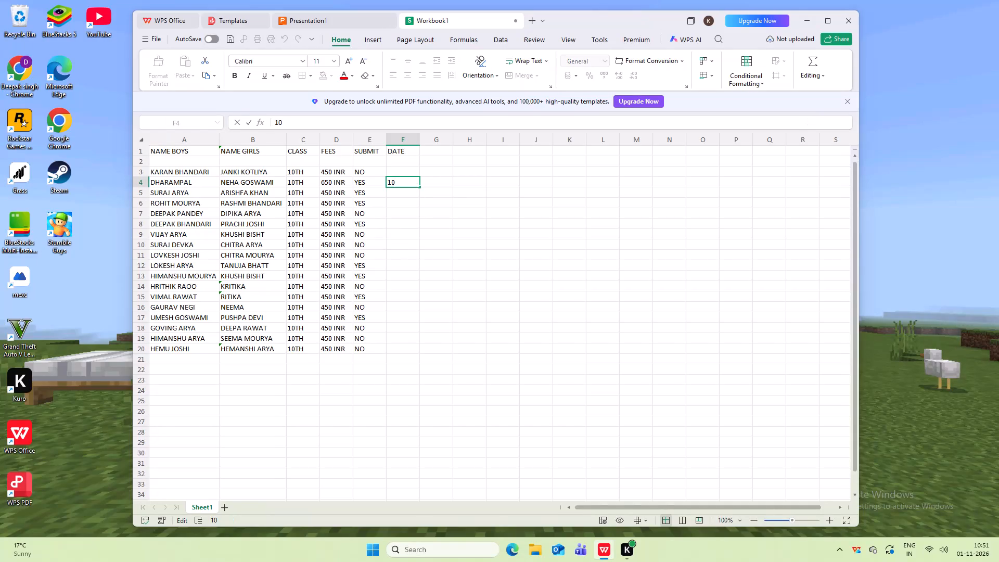
key(BackSpace)
key(BackSpace)
key(BackSpace)
key(1)
key(minus)
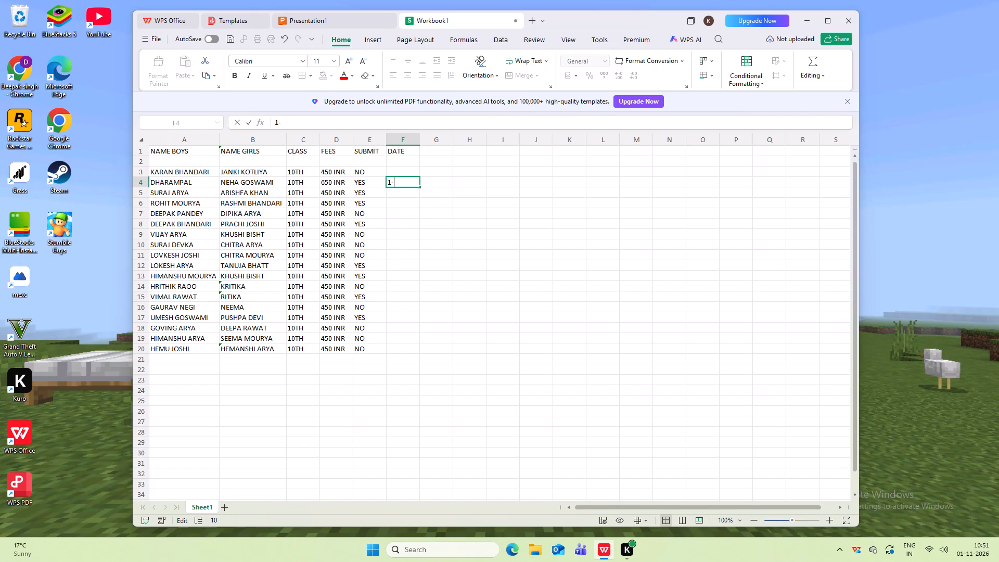
text(10-26)
key(Return)
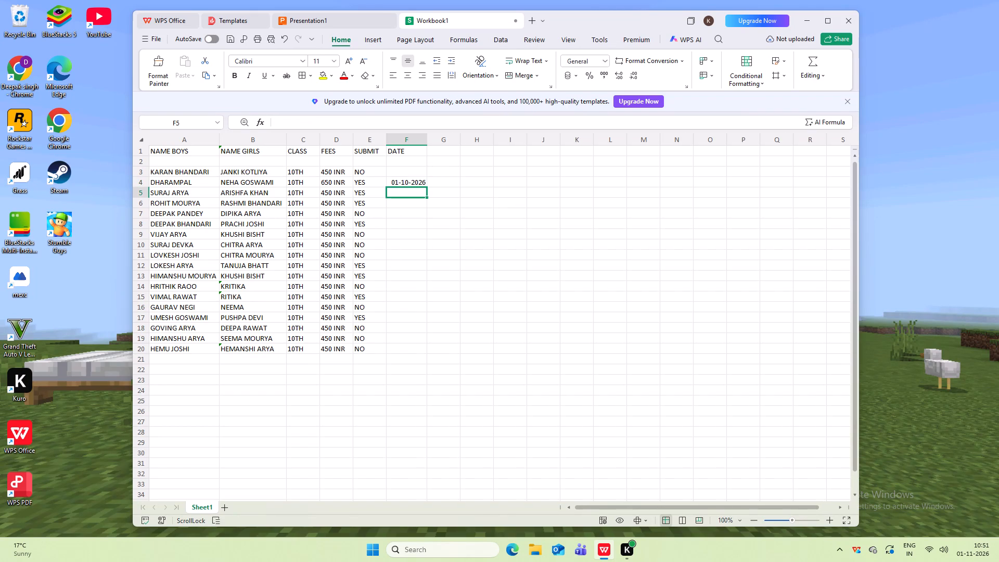
Enter 2-10-26 in DATE cell F5 and 1-10-26 in F6.
text(2-10-26)
key(Return)
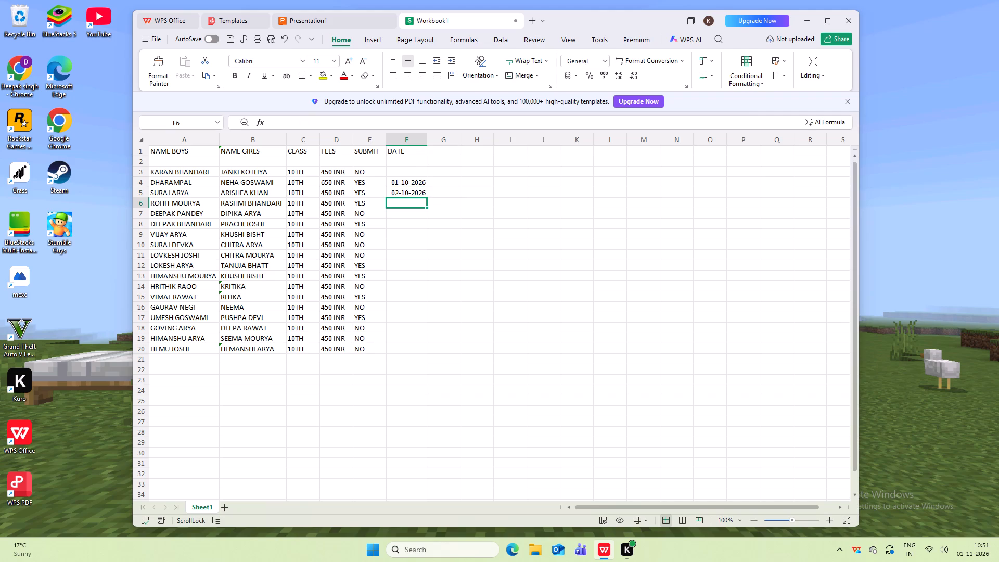
text(1-)
text(1026)
key(Return)
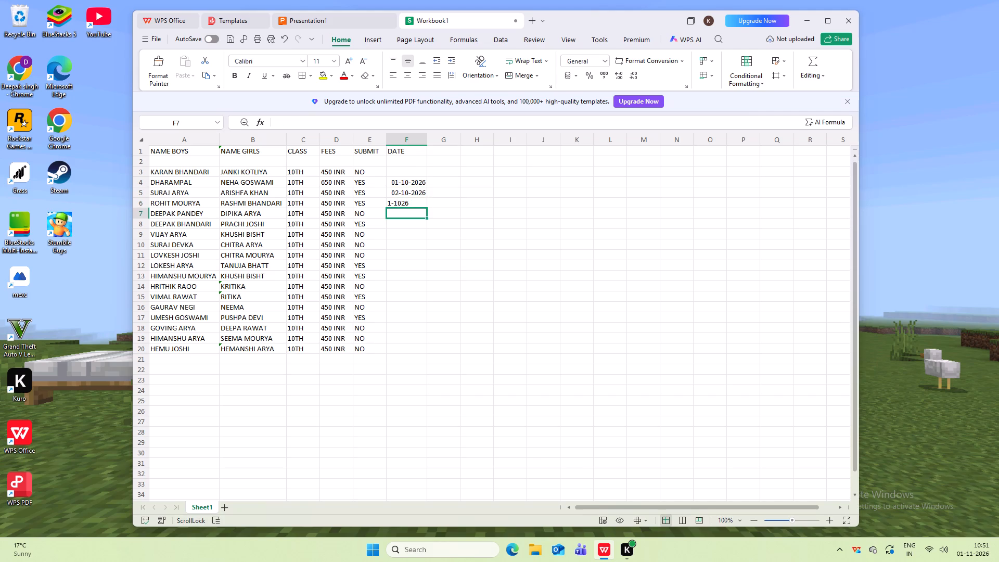
click(408, 208)
double_click(413, 206)
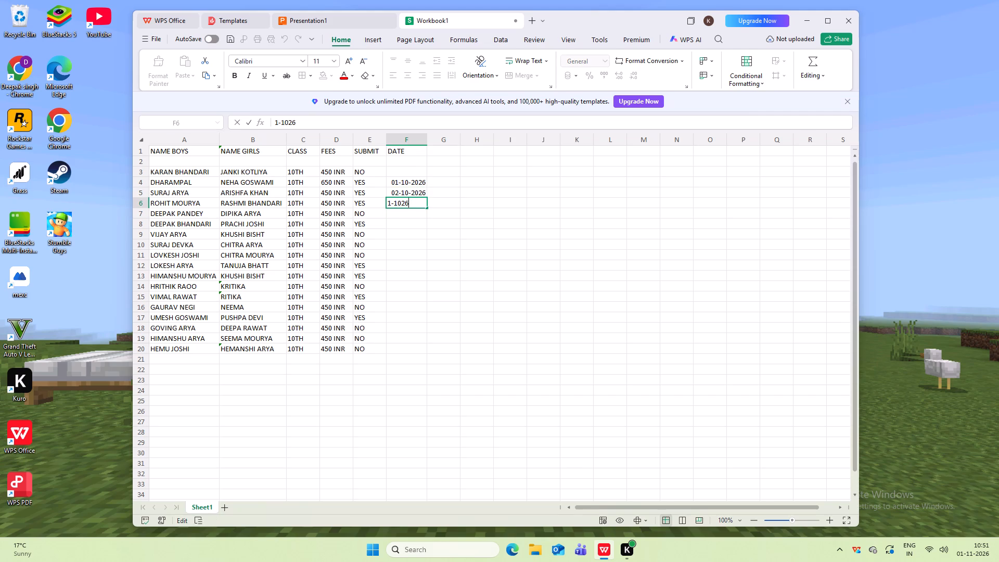
key(BackSpace)
key(BackSpace)
text(-26)
key(Return)
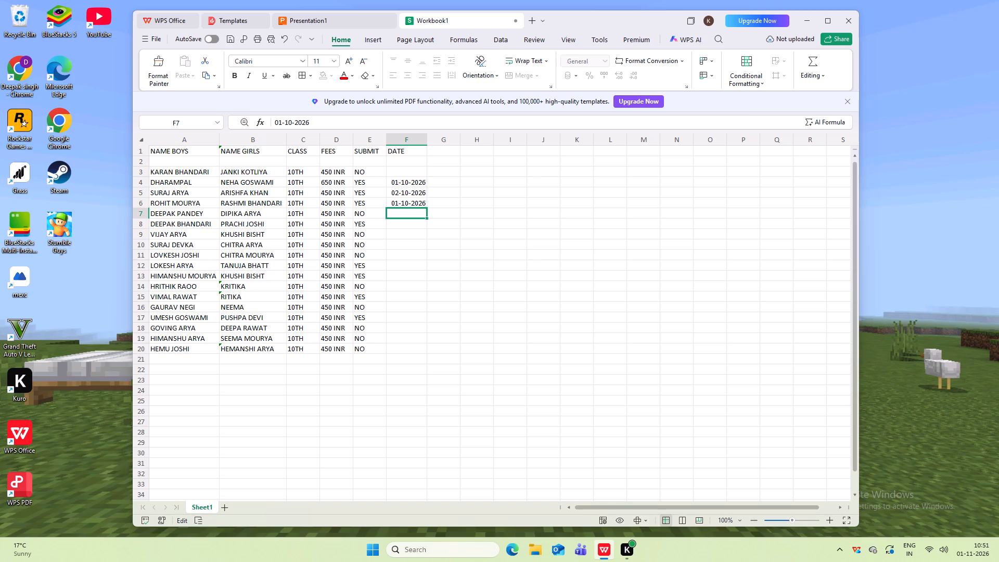
Enter 5-10-26 in DATE cell F8 and 10-10-26 in F12, both rows marked YES.
click(414, 224)
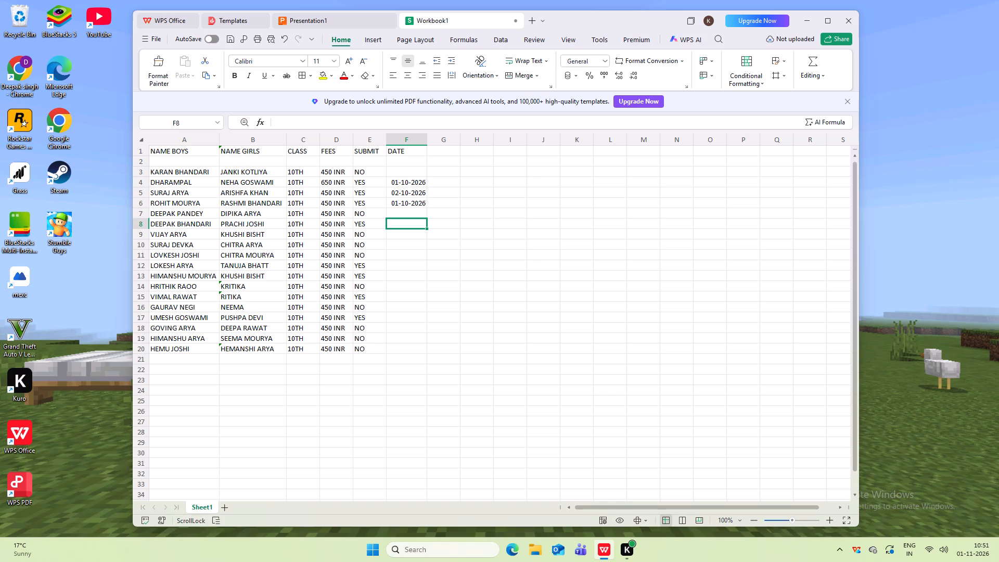
key(5)
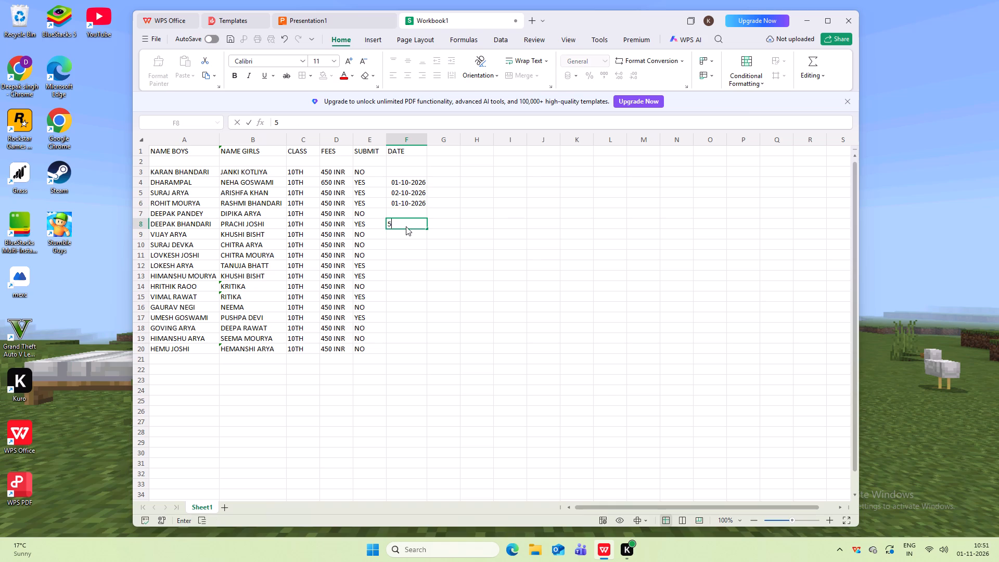
text(-10-26)
key(Return)
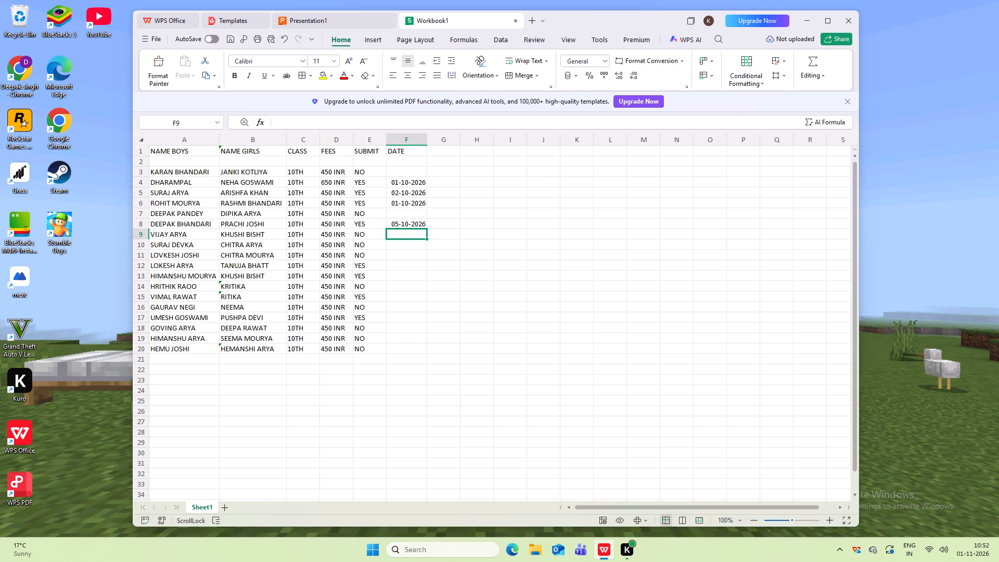
click(406, 248)
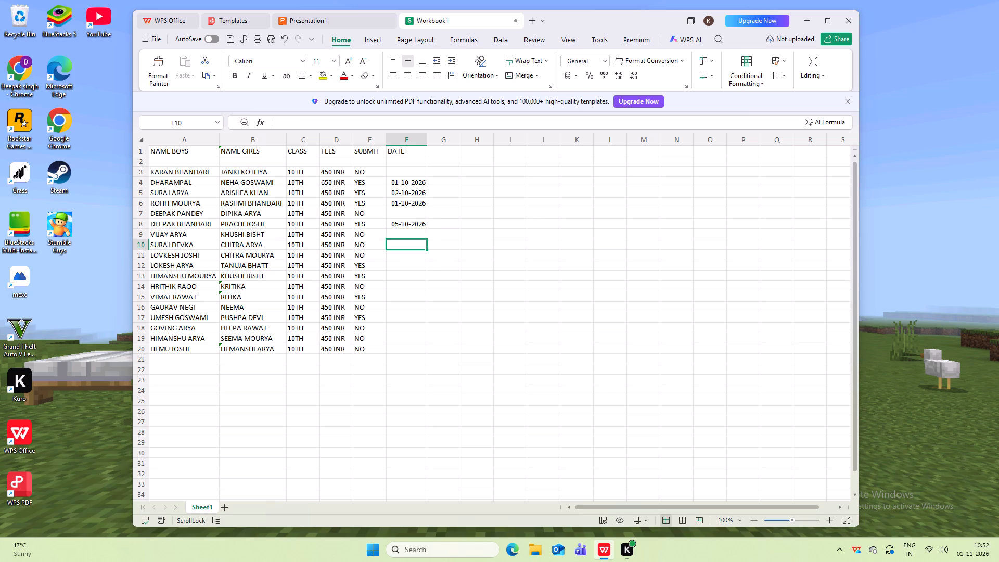
click(391, 264)
text(10)
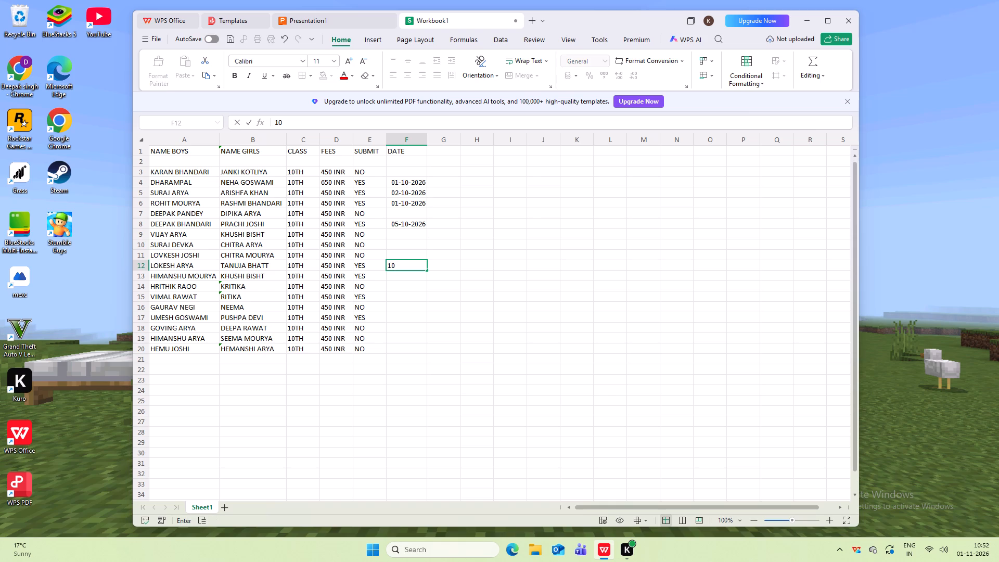
key(minus)
text(10-26)
key(Return)
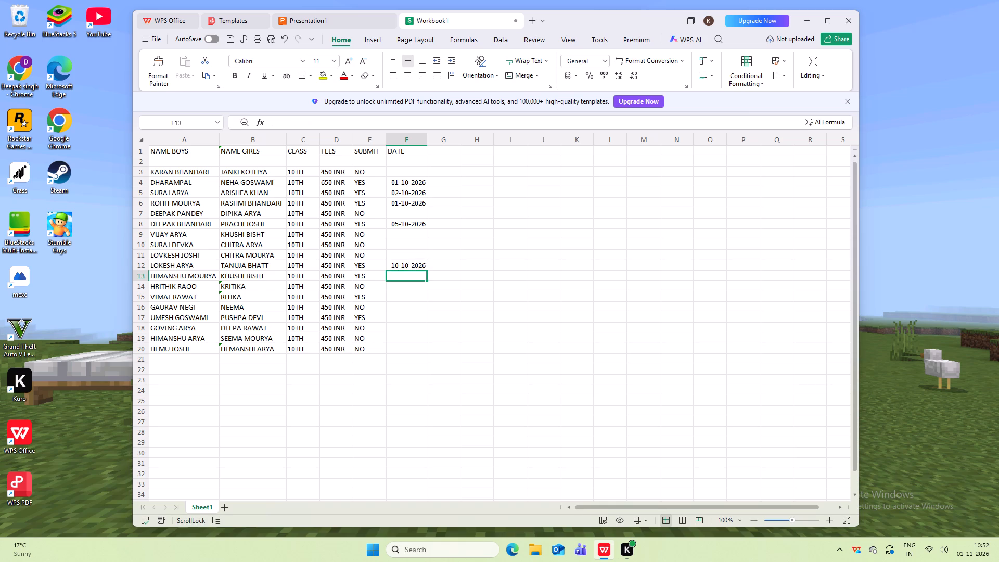
Enter 5-10-26 in DATE cell F13 and 10-10-26 in F15.
click(418, 290)
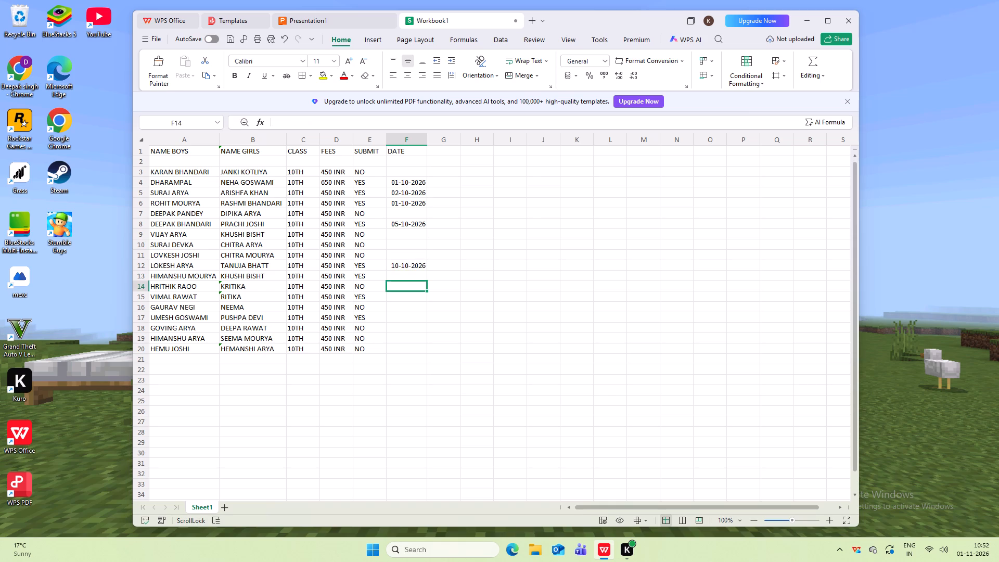
click(407, 276)
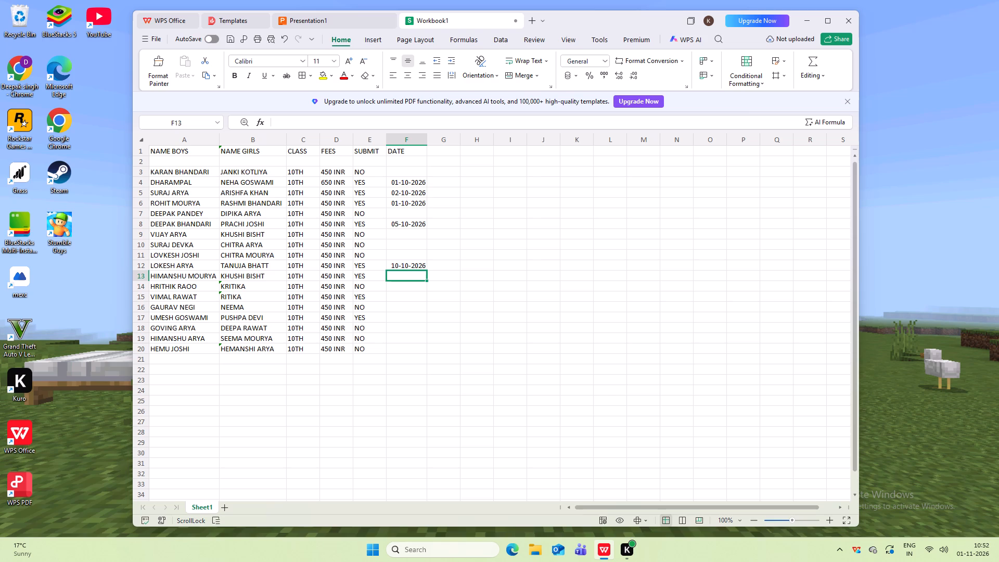
key(5)
text(-10-26)
key(Return)
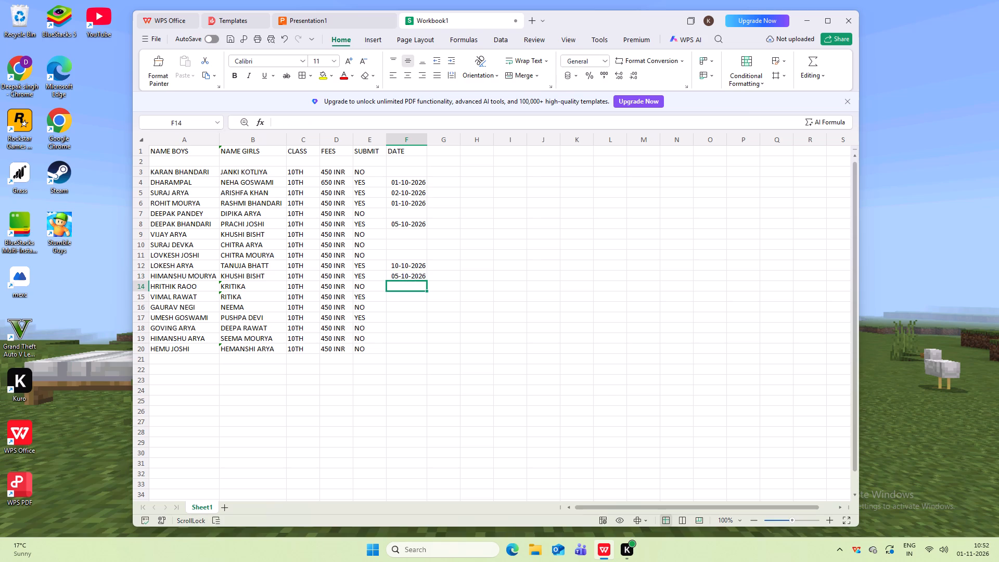
click(406, 296)
text(10-10-26)
key(Return)
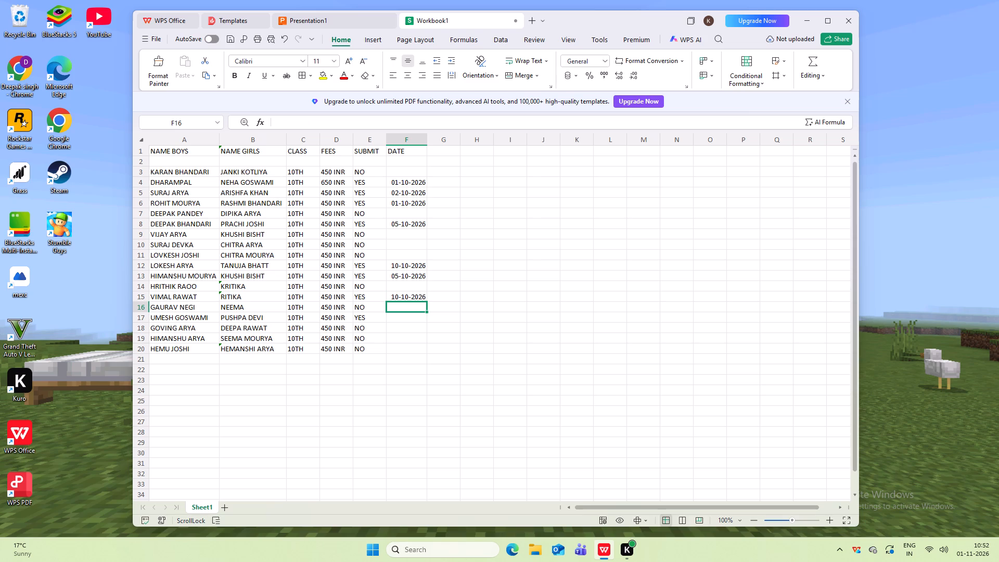
Complete the DATE column by entering 20-10-26 in F17, the last row marked YES.
click(408, 318)
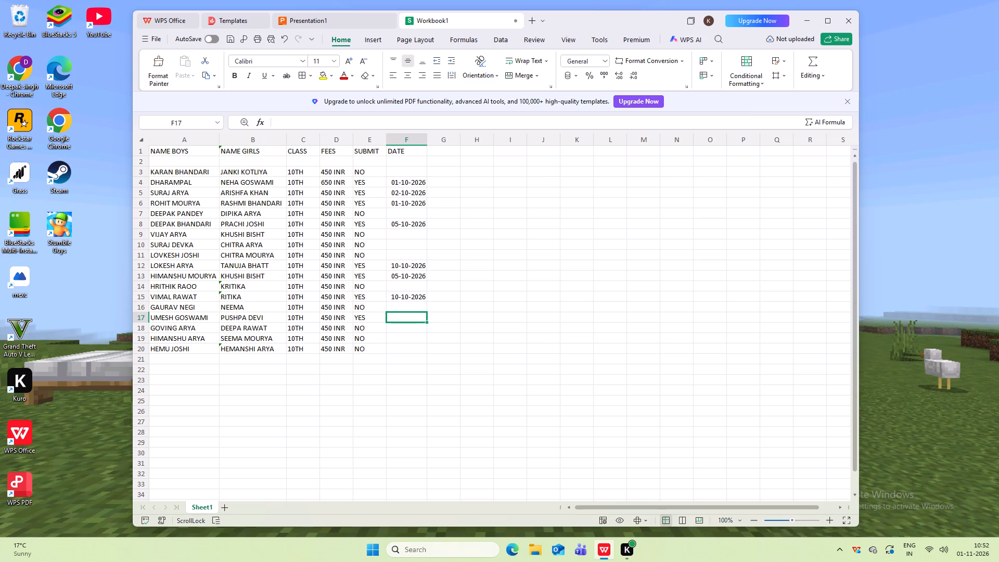
text(20)
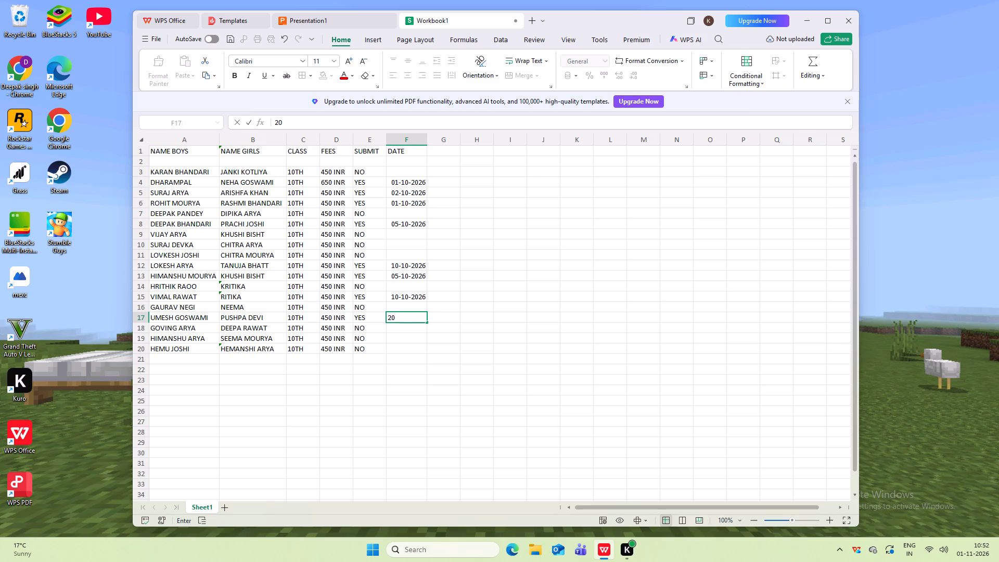
text(-10-1)
key(BackSpace)
text(26)
key(Return)
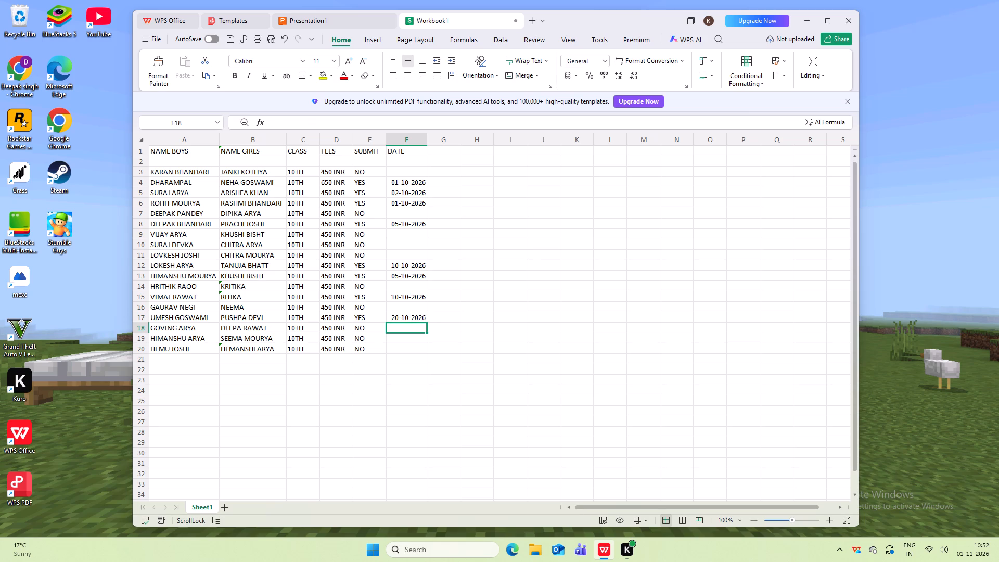
Add the summary labels SUBMITED in H2 and NOT SUBMITED in H3, beside the student table.
click(479, 248)
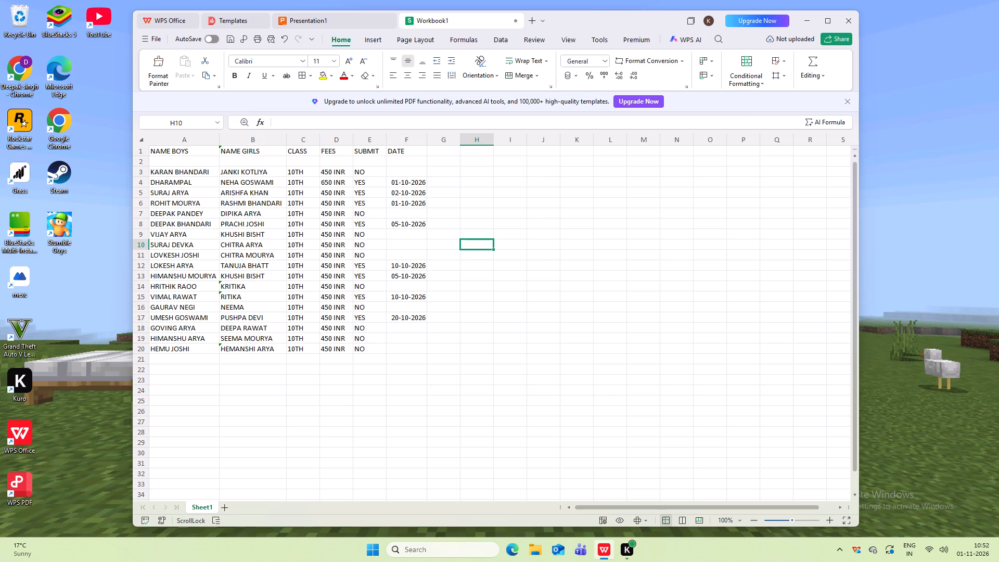
click(472, 151)
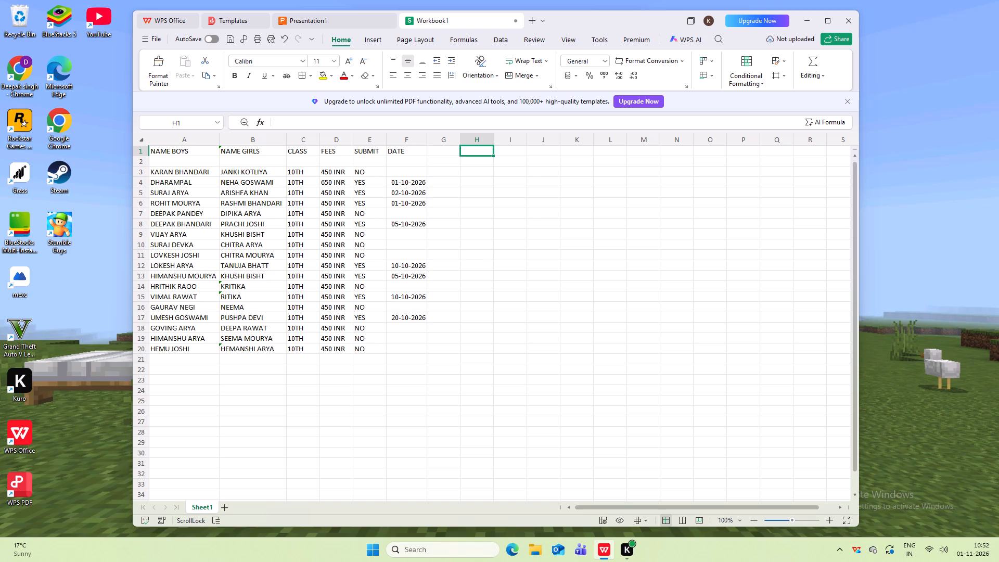
click(478, 164)
text(SU)
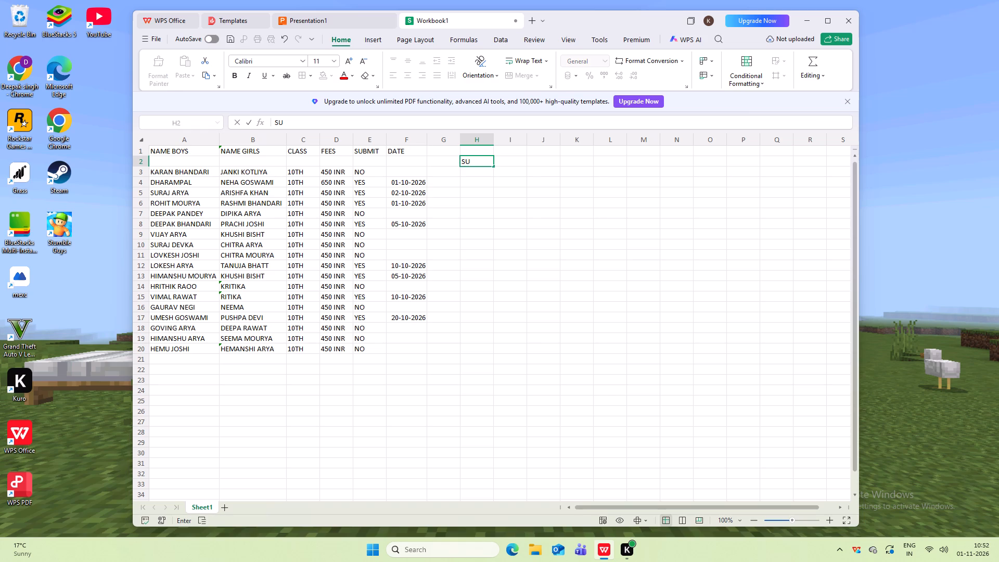
text(BMIT)
text(ED)
key(space)
text(NOT SUBMITES)
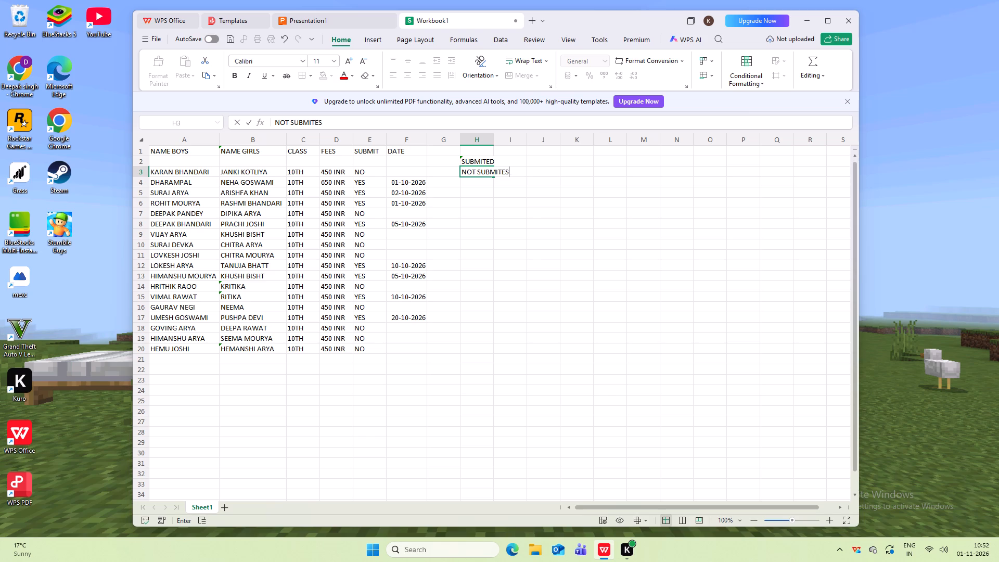
key(space)
key(BackSpace)
key(BackSpace)
key(d)
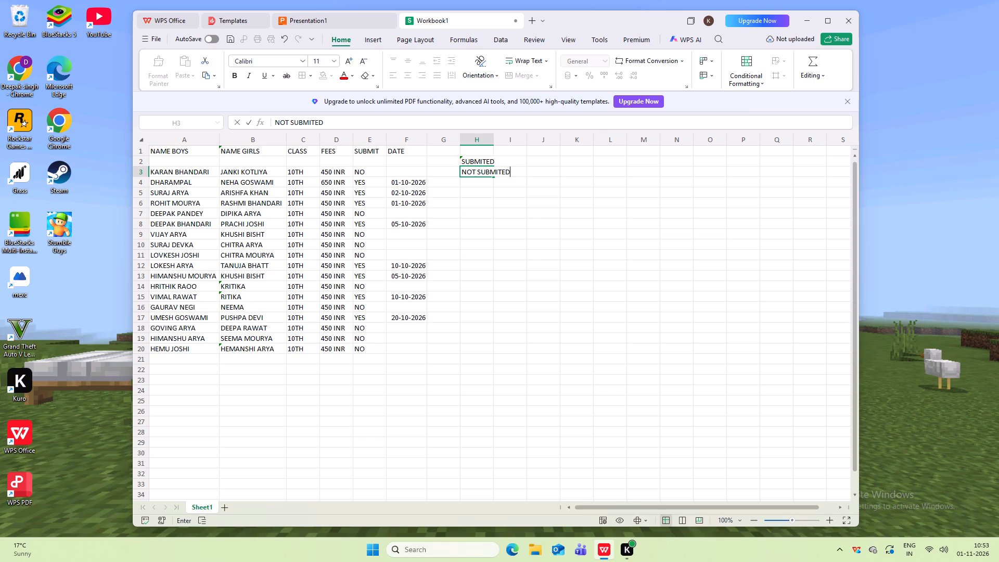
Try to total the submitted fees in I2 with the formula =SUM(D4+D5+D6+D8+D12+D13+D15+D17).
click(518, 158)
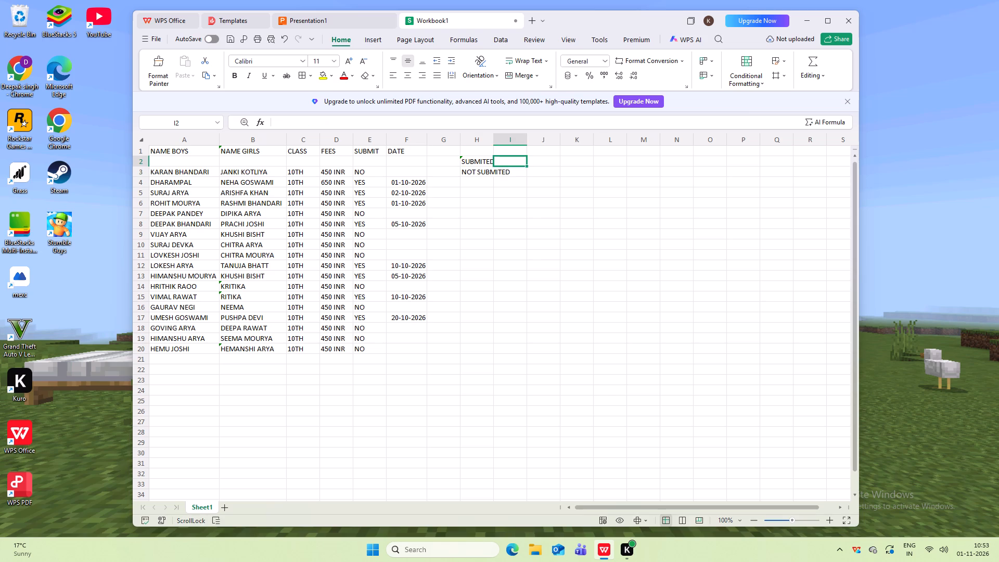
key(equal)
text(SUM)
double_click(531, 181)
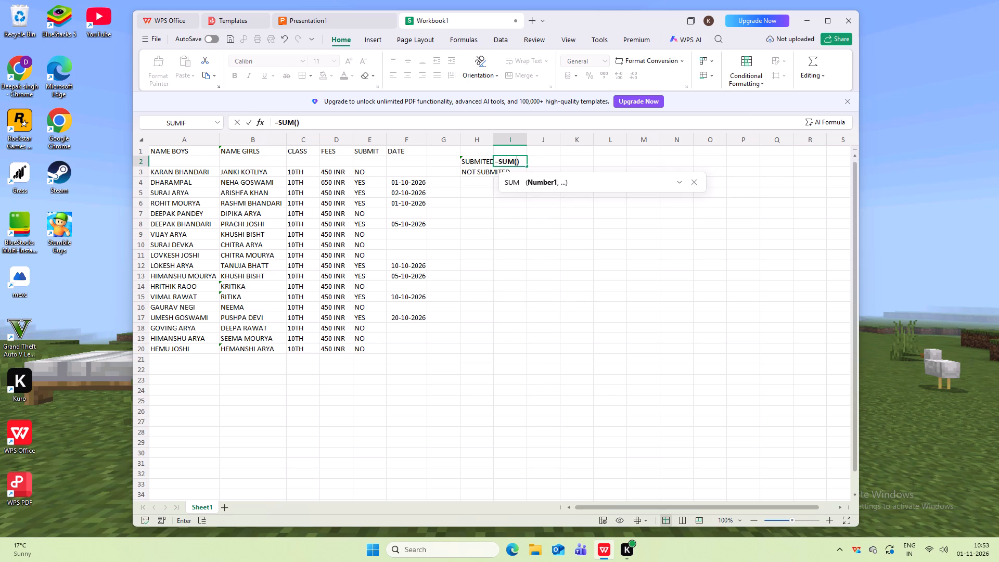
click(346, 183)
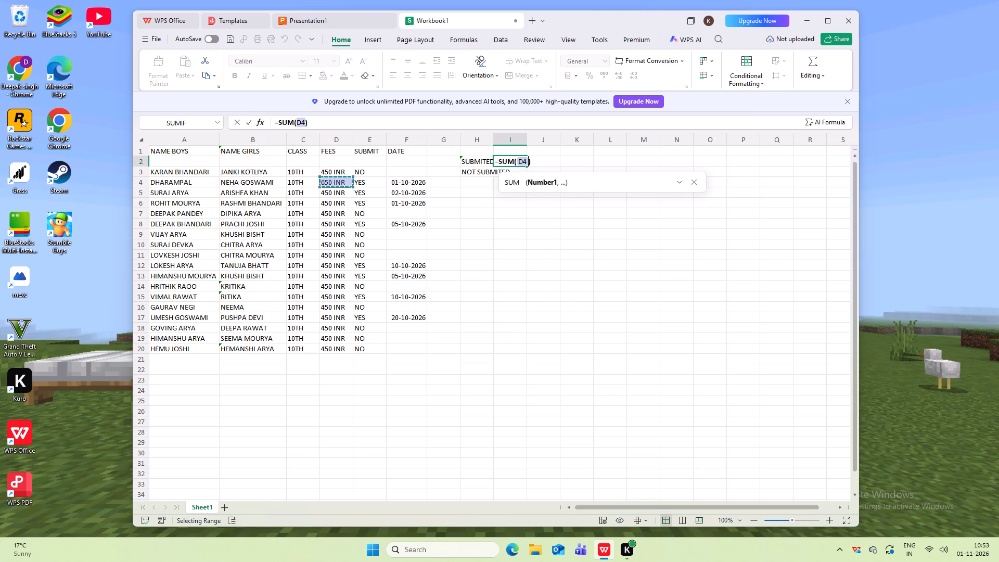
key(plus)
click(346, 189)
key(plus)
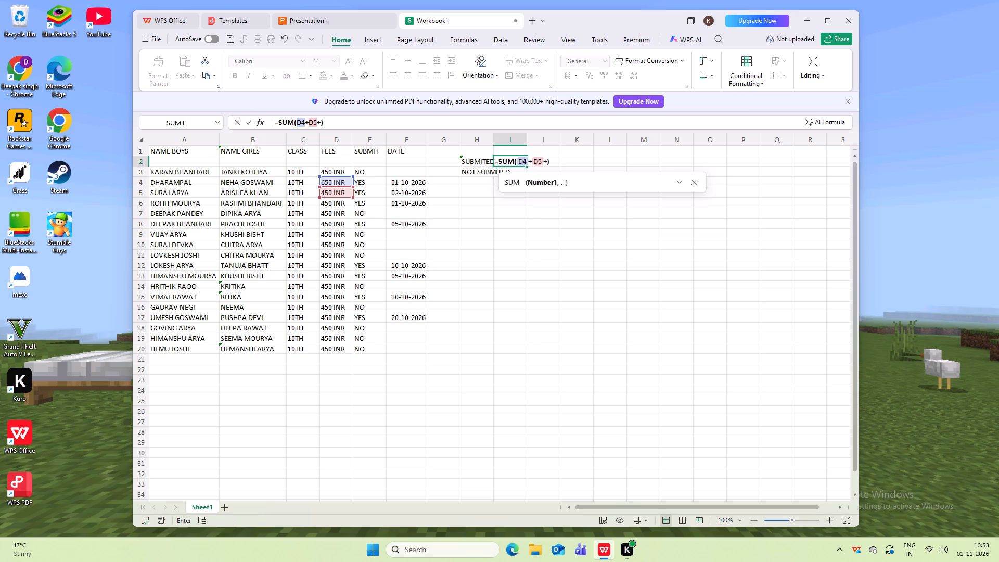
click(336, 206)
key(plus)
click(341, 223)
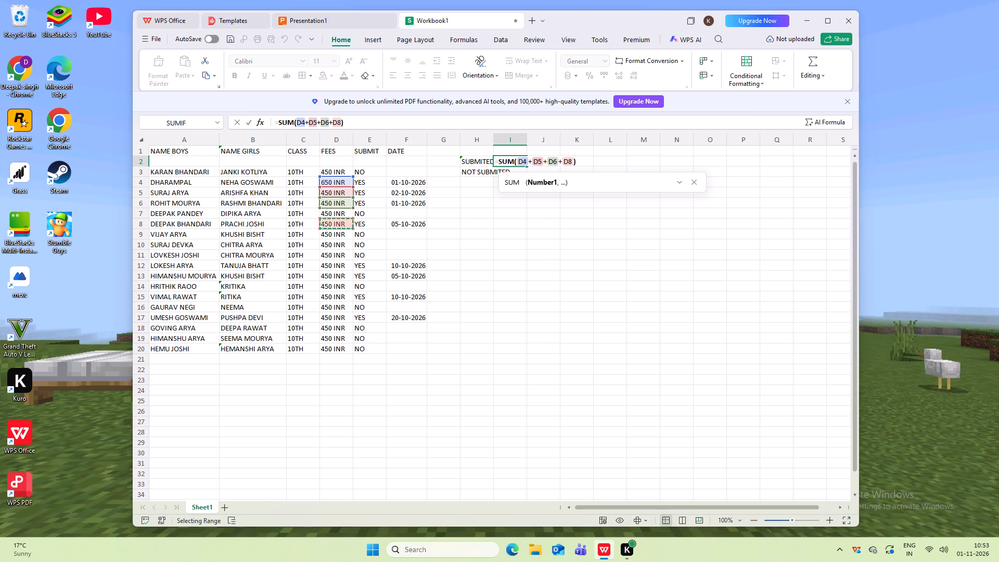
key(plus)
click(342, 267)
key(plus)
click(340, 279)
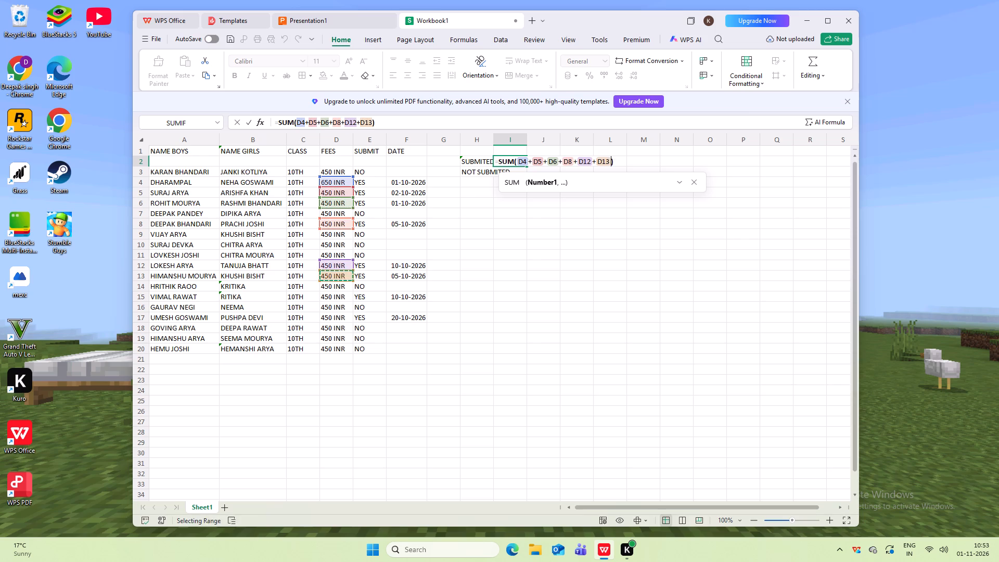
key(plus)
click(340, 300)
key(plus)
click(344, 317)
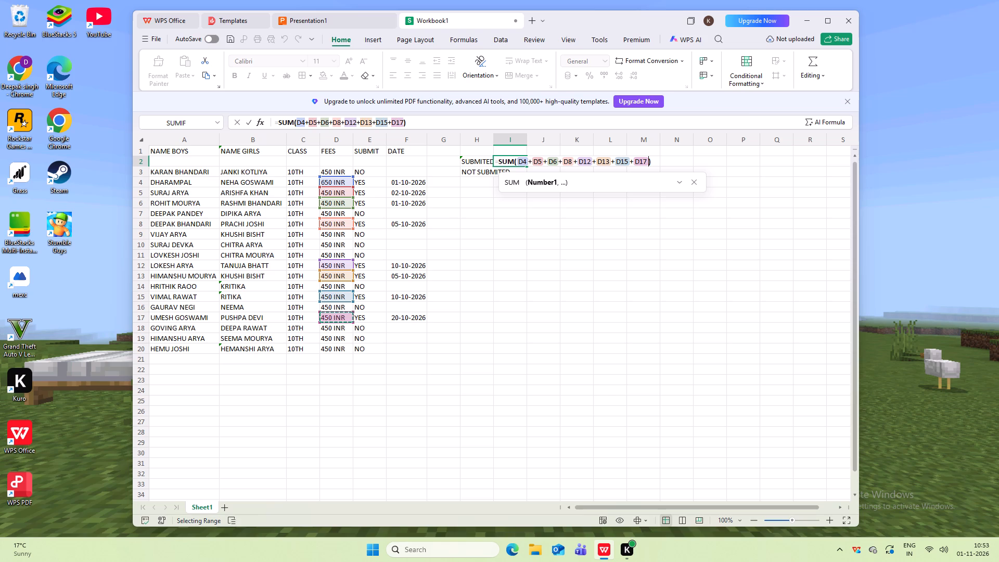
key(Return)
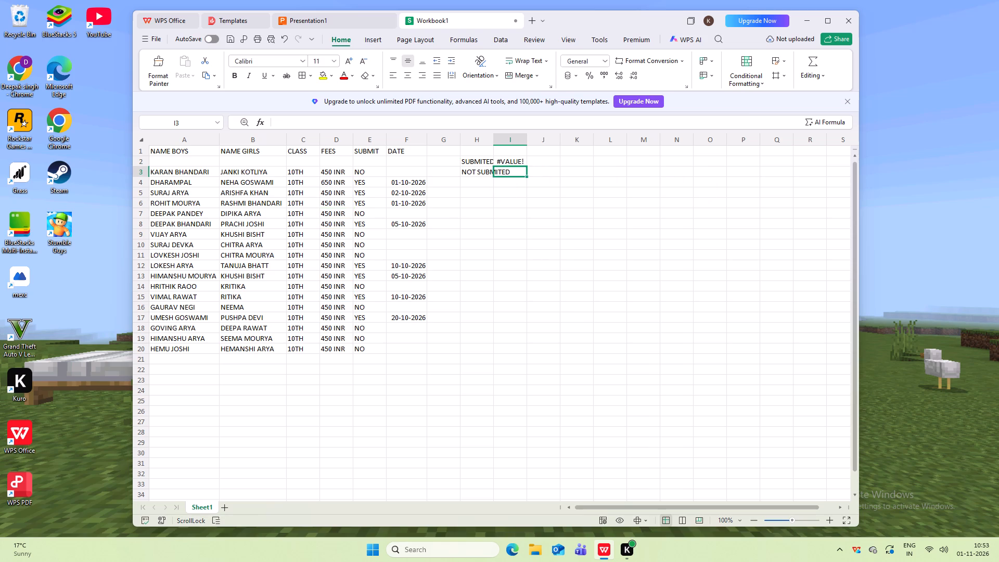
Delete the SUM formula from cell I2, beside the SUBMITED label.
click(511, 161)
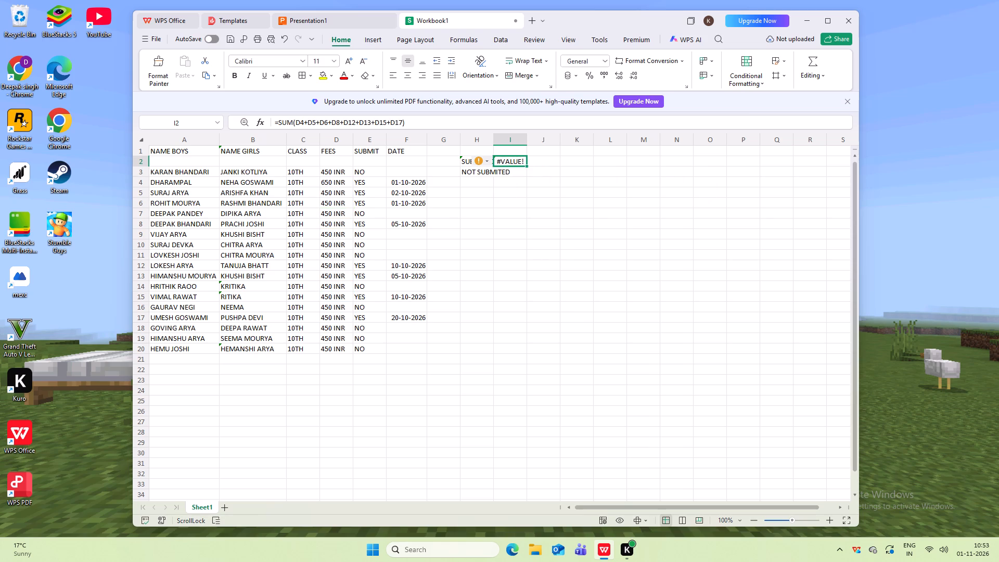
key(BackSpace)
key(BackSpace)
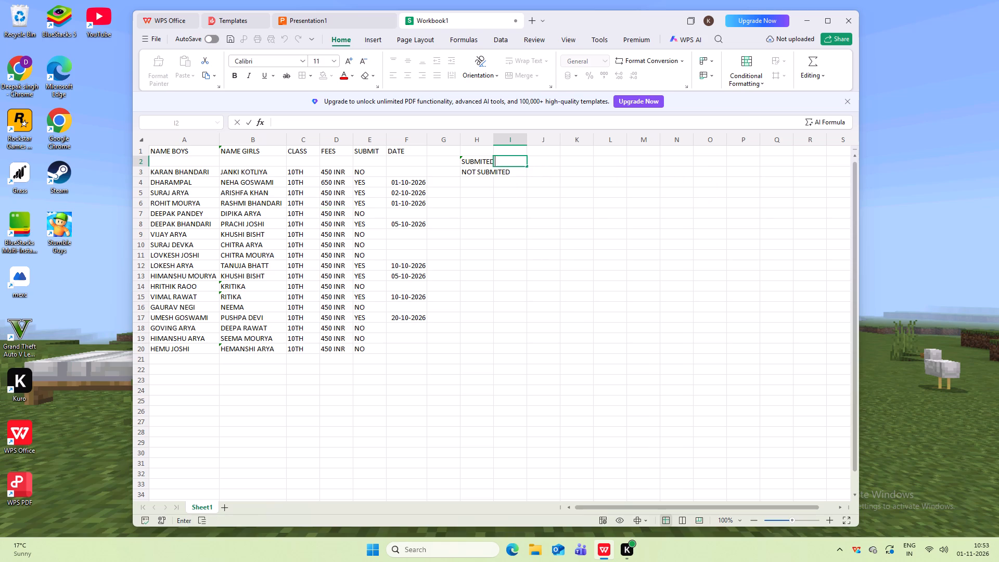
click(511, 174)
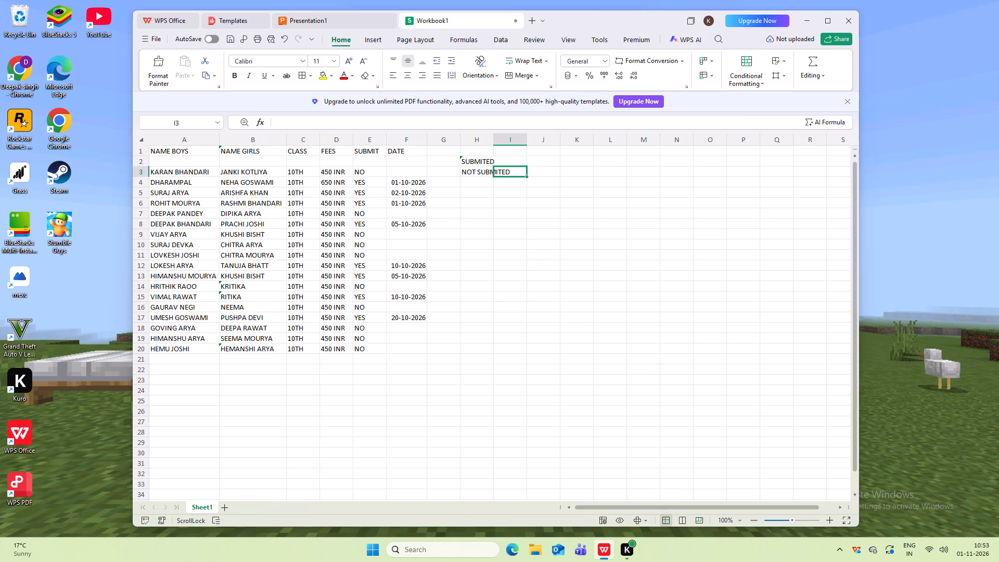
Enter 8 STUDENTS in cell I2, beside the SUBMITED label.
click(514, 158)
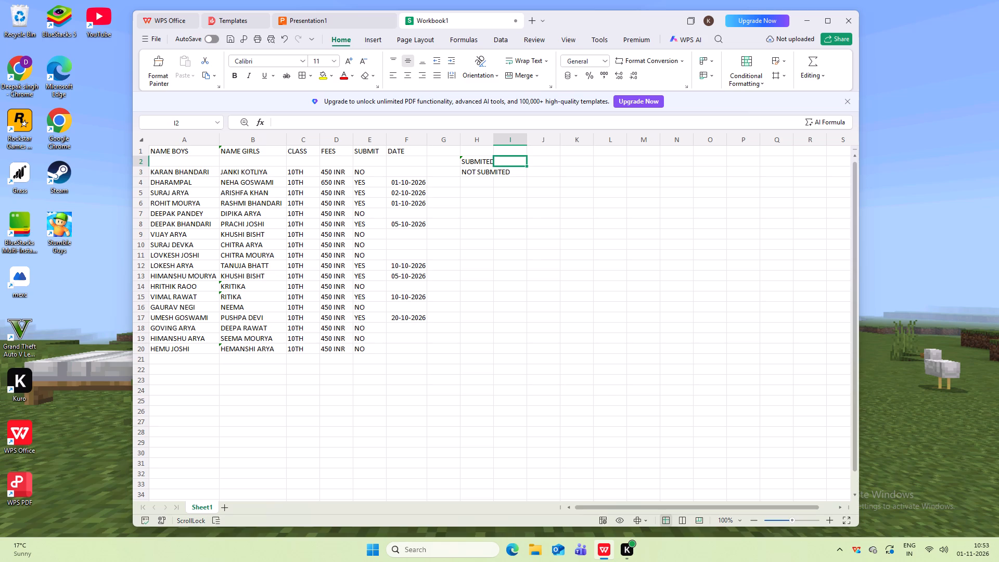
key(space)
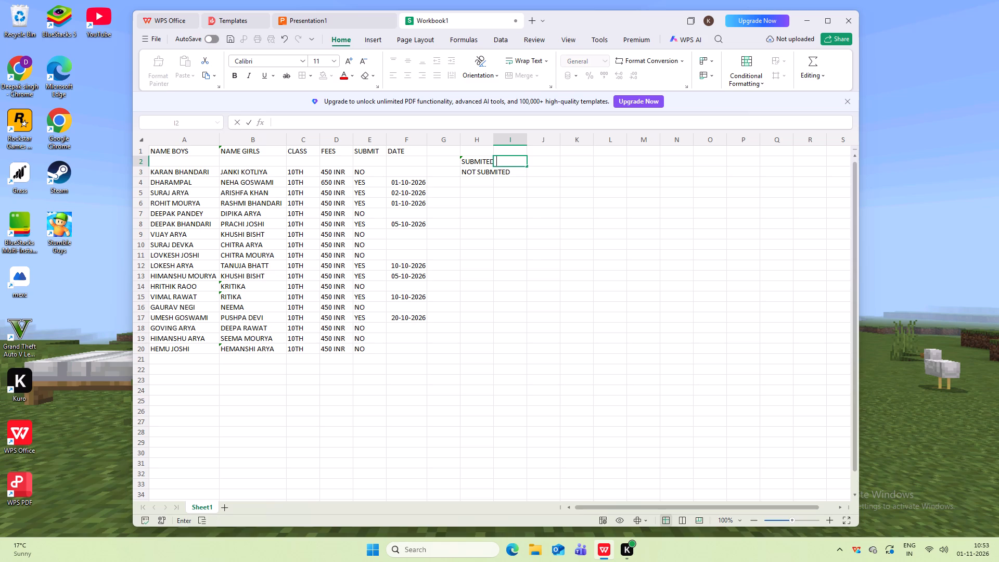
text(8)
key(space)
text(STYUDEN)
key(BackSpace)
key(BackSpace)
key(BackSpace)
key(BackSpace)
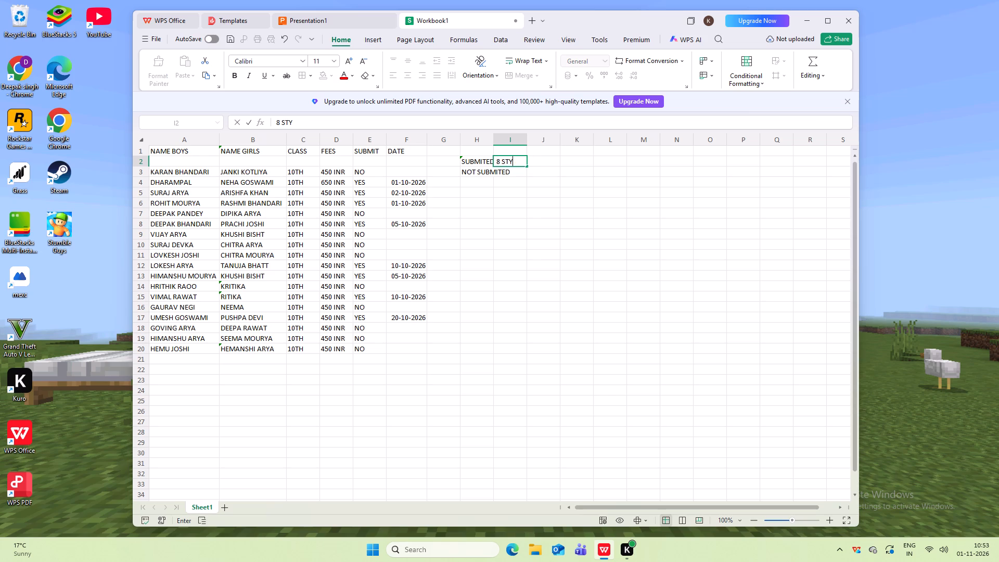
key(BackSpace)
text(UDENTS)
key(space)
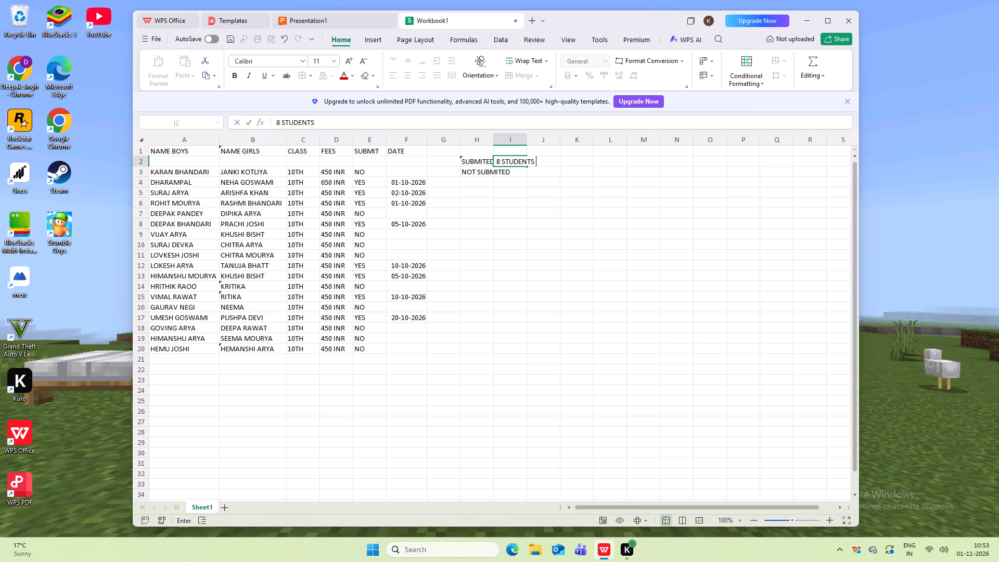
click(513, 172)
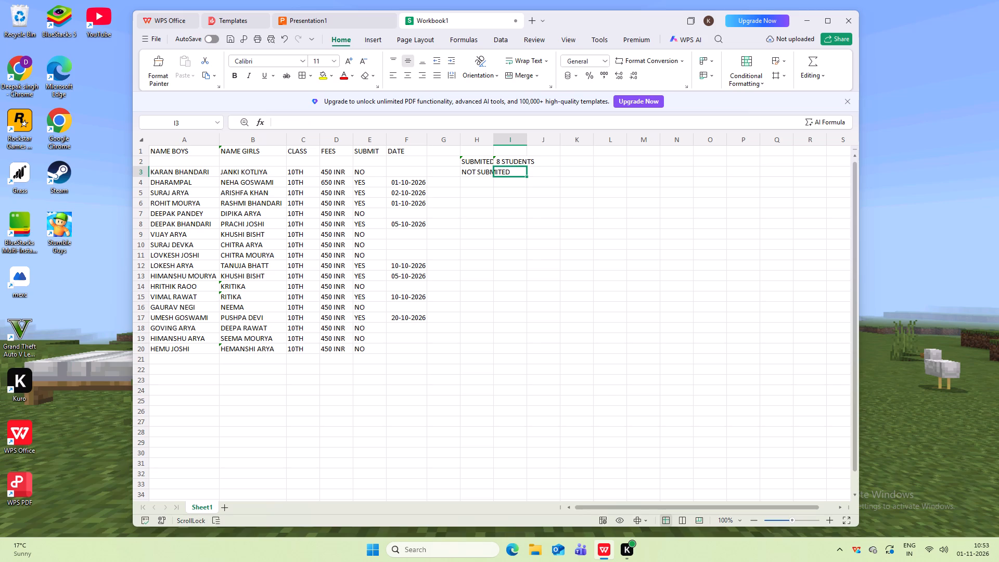
Append a dash to the SUBMITED label in cell H2.
double_click(491, 158)
double_click(495, 159)
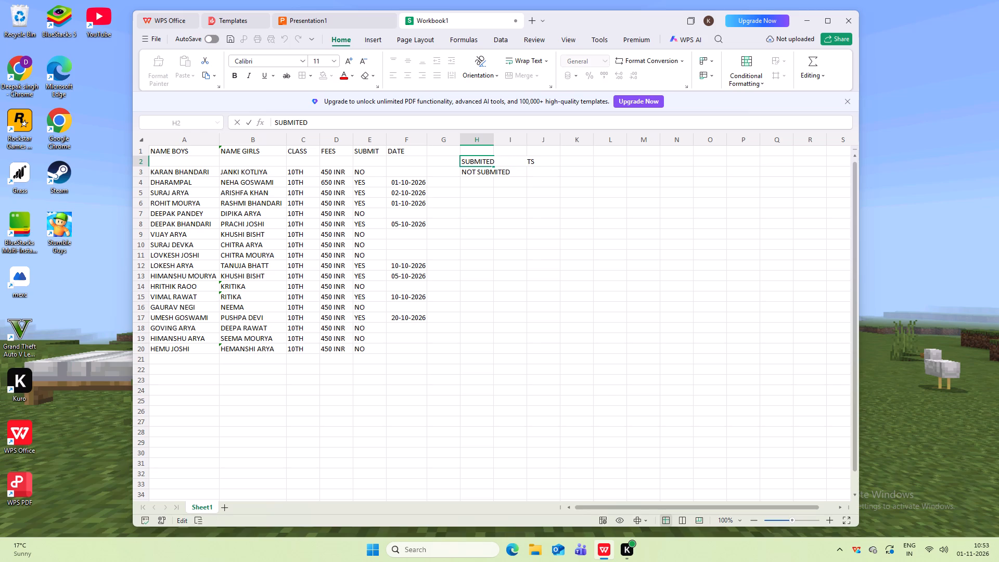
key(minus)
click(514, 170)
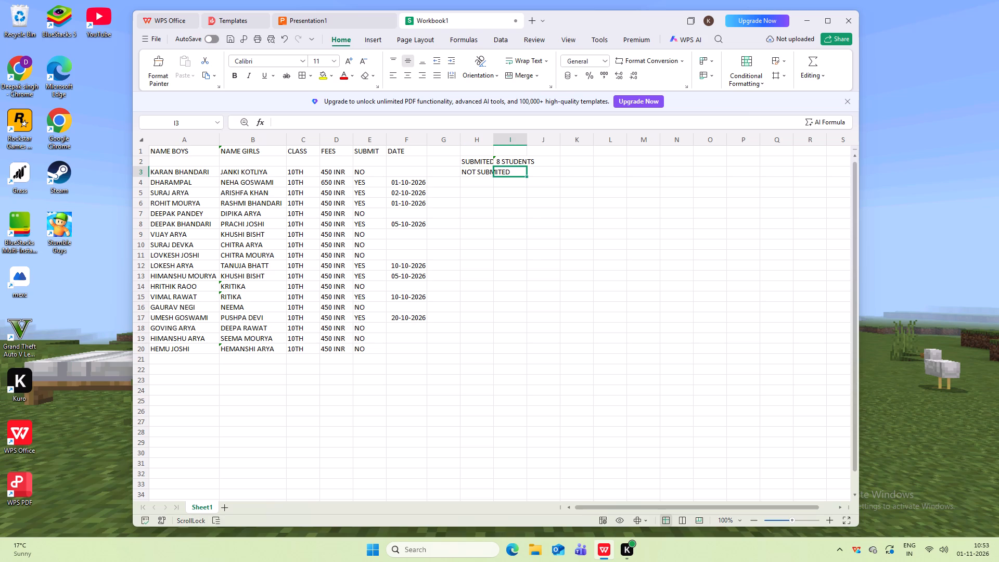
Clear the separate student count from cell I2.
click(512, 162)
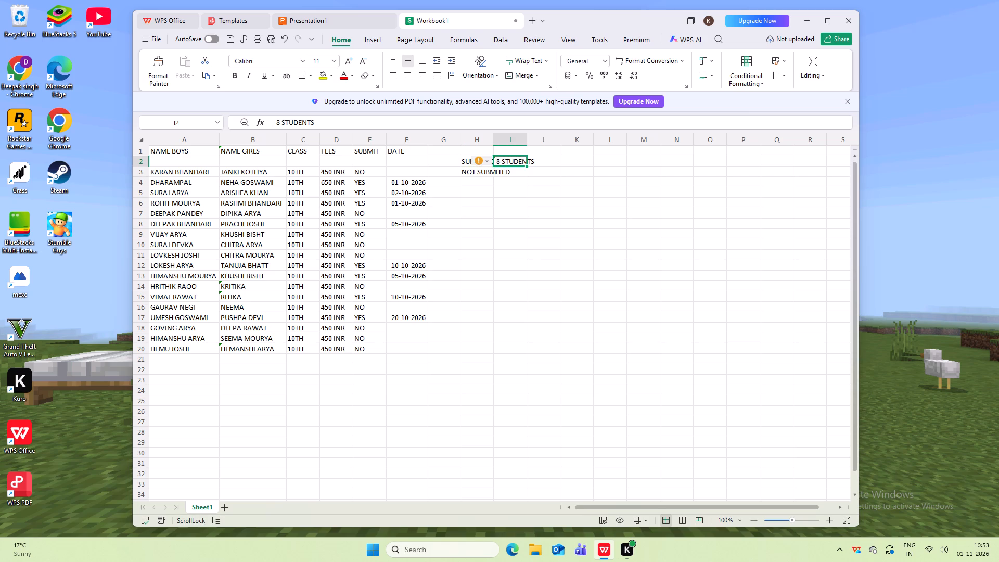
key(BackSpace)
Add 8 STUDENTS after the dash in H2, making the label SUBMITED -8 STUDENTS.
click(484, 158)
double_click(484, 158)
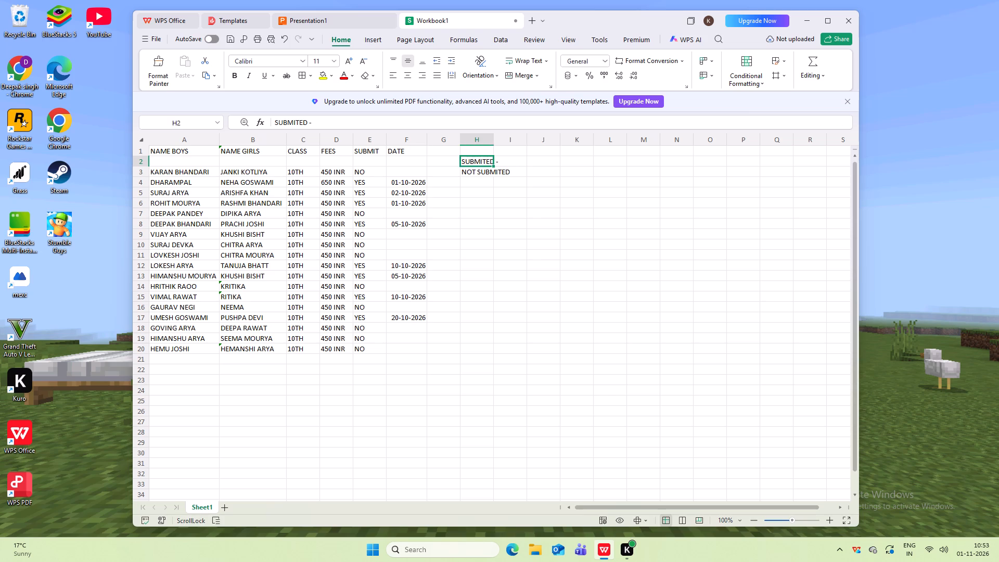
click(495, 161)
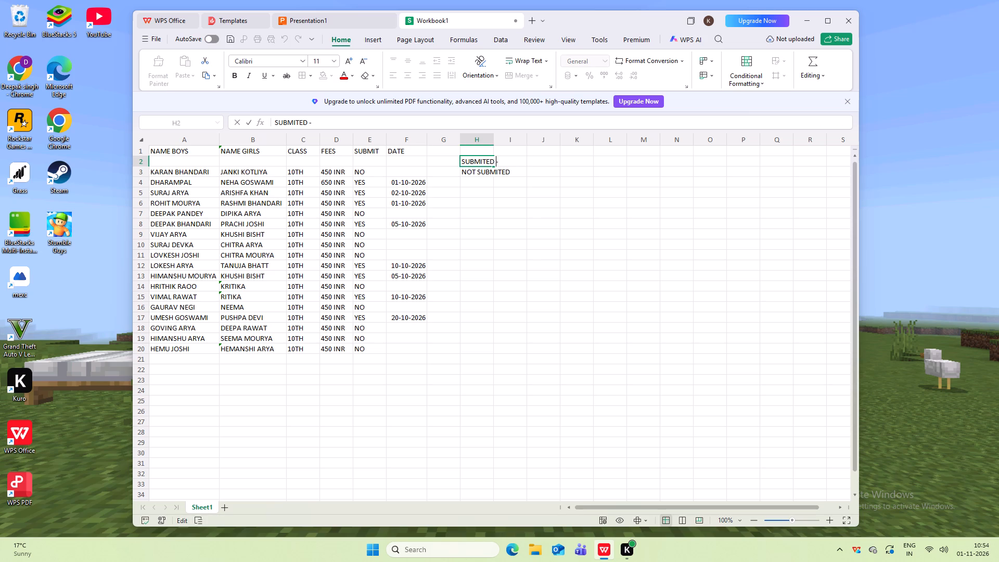
click(498, 161)
text(8 STUDENTS)
Extend the H3 label to read NOT SUBMITED - 10 STUDENTS.
double_click(470, 174)
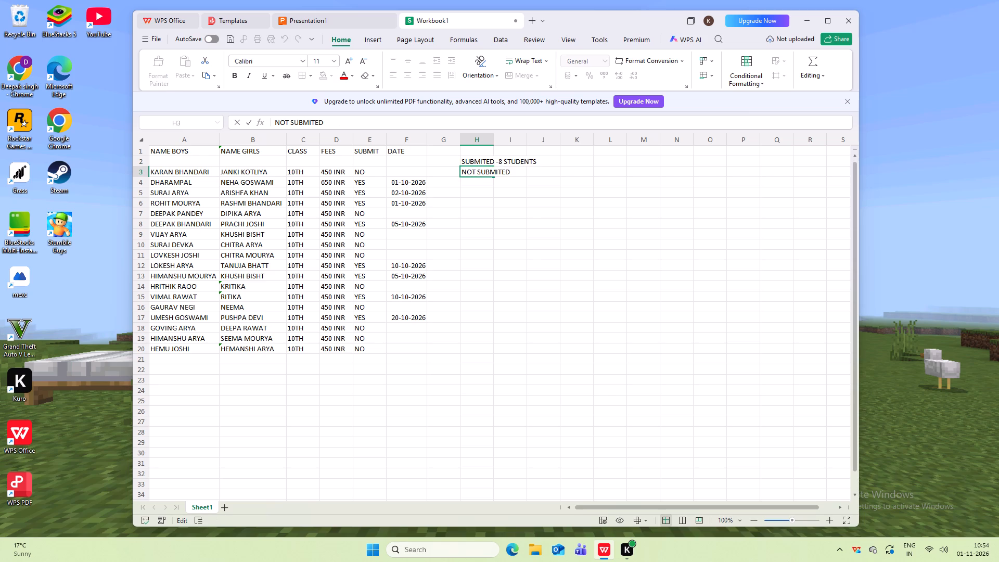
click(513, 171)
key(space)
text(-)
key(space)
text(10 STUDENTS)
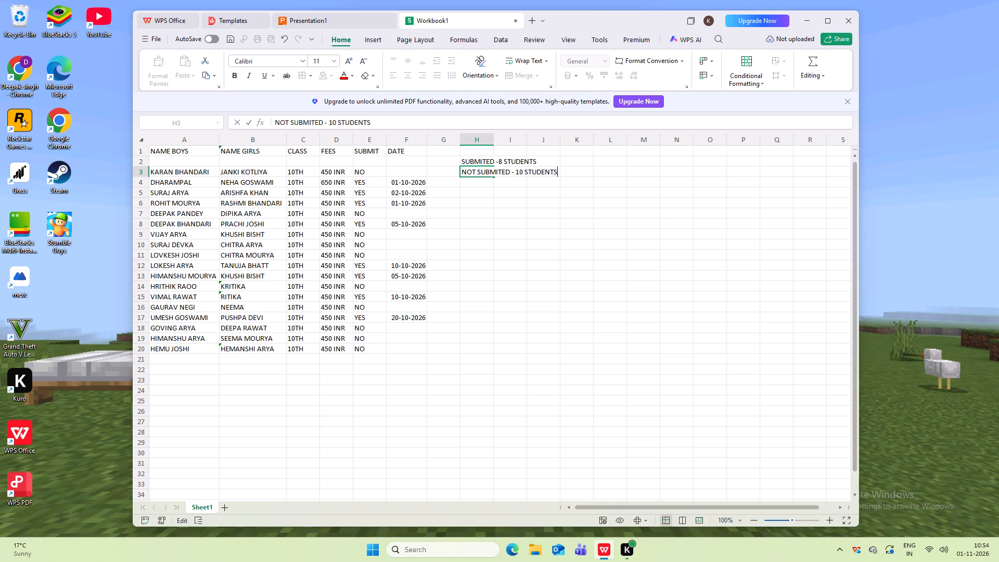
Format the header row A1:F1, from NAME BOYS to DATE, as bold italic at font size 14.
drag(158, 148, 397, 148)
click(234, 73)
click(247, 75)
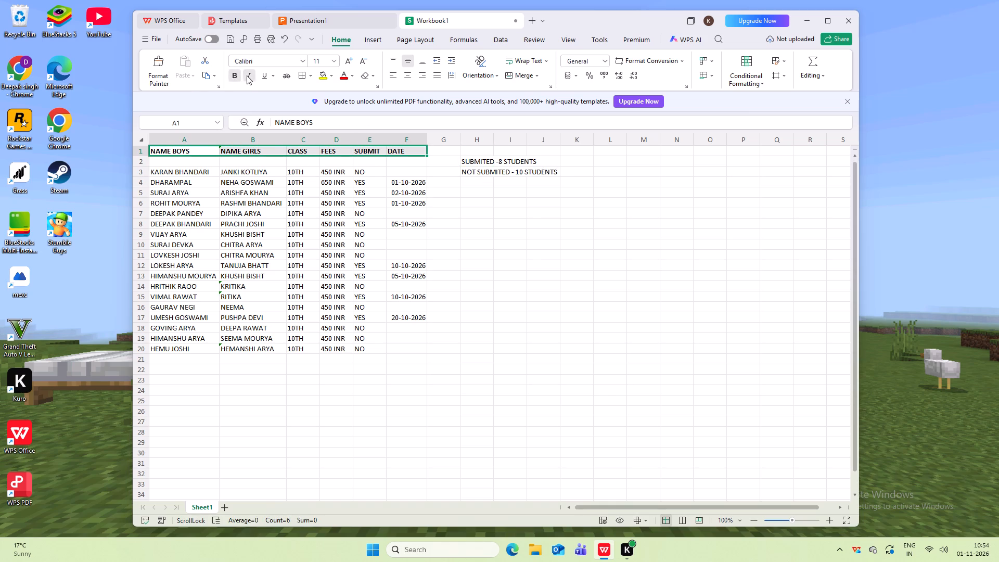
click(353, 62)
click(353, 62)
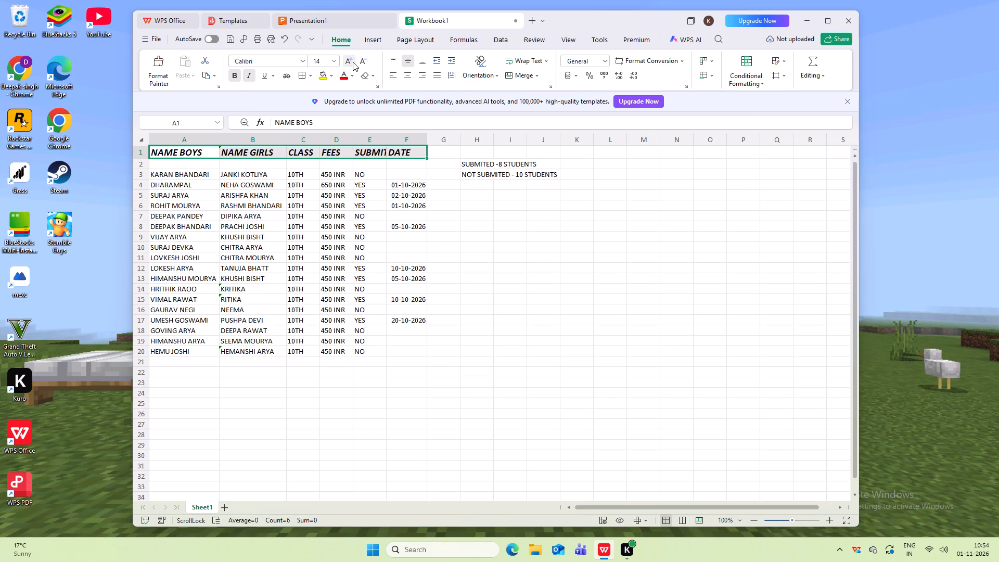
Format the boys' names in A3:A20 as bold italic at font size 12.
drag(159, 175, 254, 184)
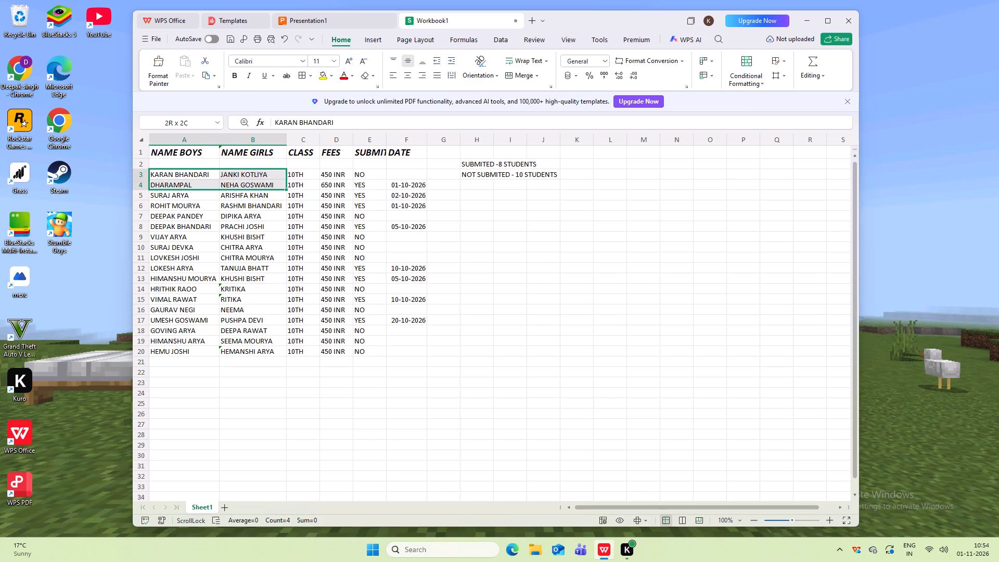
drag(254, 184, 168, 320)
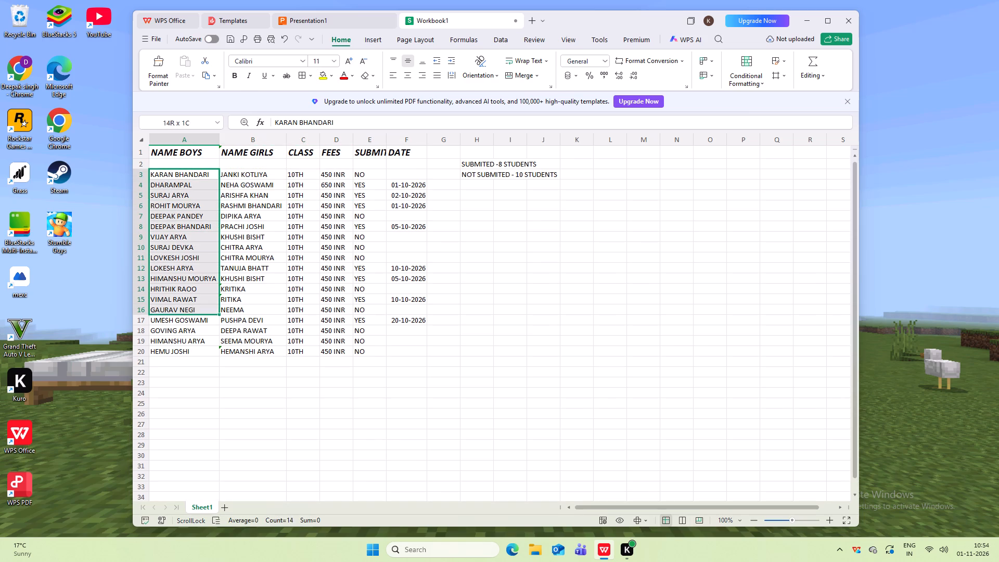
drag(168, 320, 170, 354)
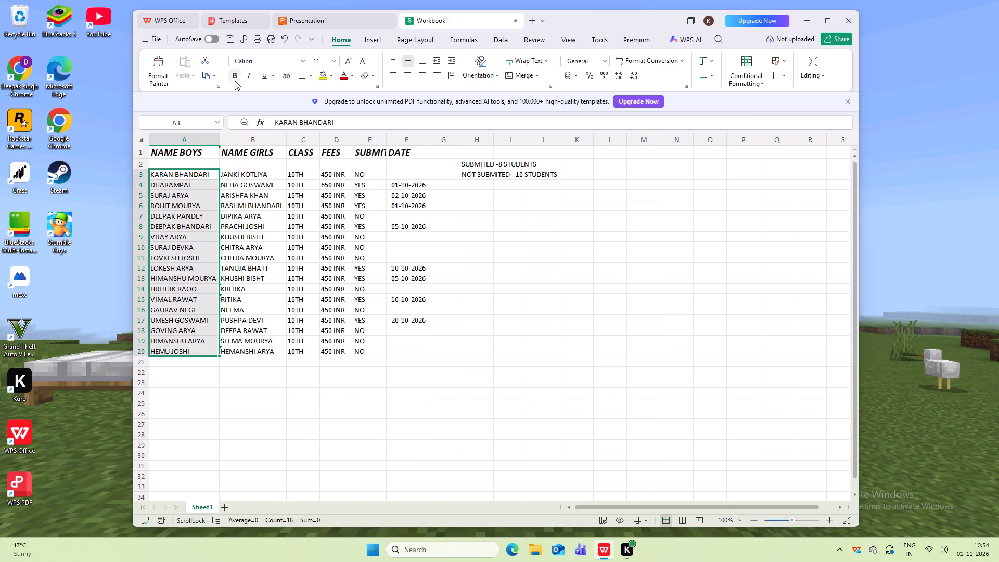
click(235, 81)
click(245, 75)
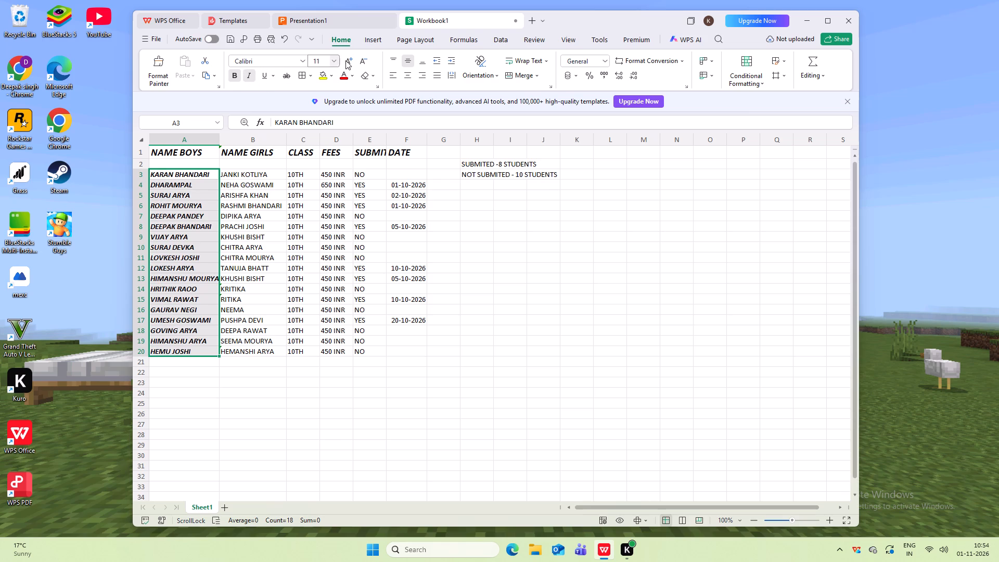
click(345, 60)
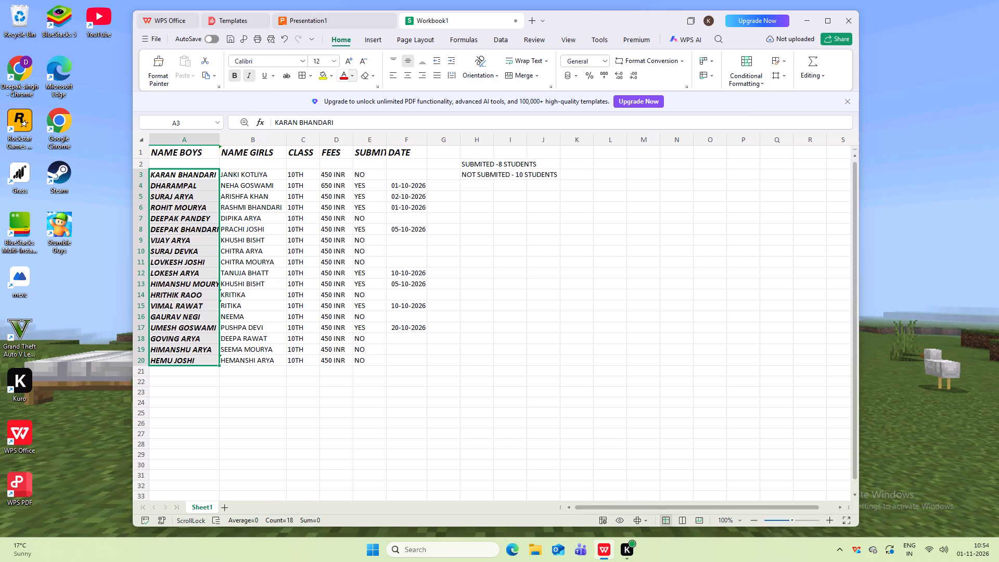
Widen column A until the longest boys' name fits fully inside its cell.
click(232, 172)
drag(232, 172, 270, 279)
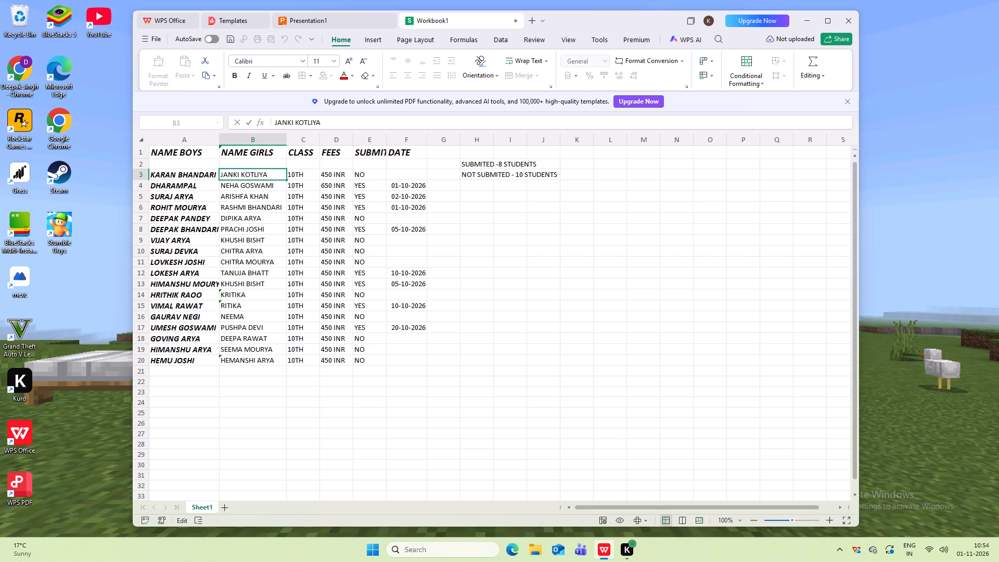
drag(219, 140, 221, 146)
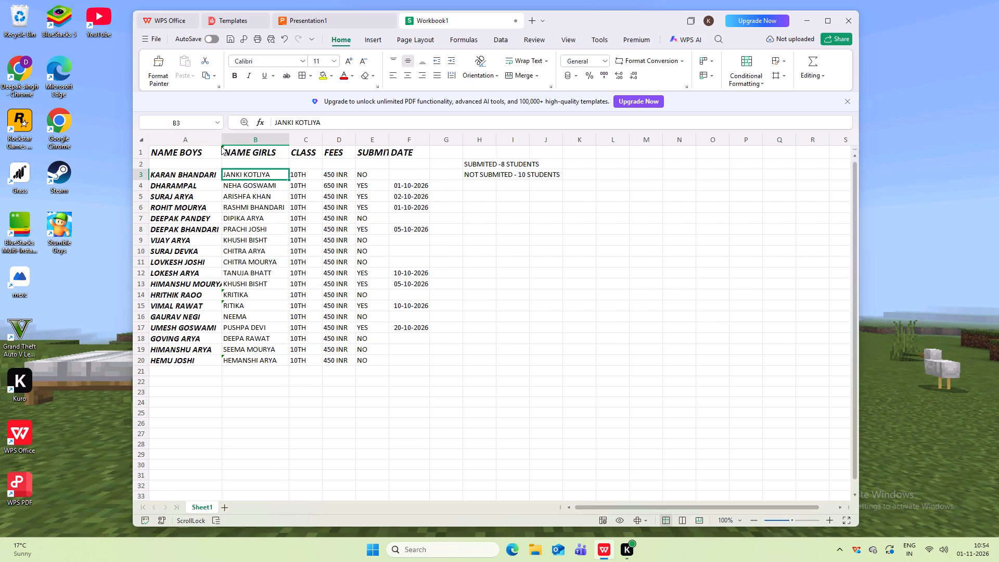
drag(222, 138, 232, 139)
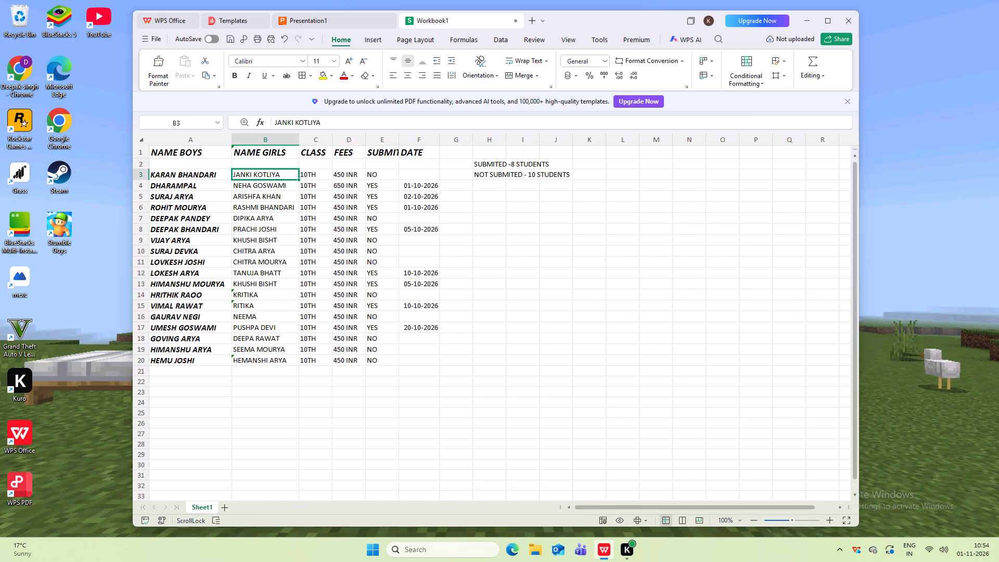
Format the girls' names in B3:B20 as bold italic at font size 11.
click(246, 171)
drag(246, 171, 256, 222)
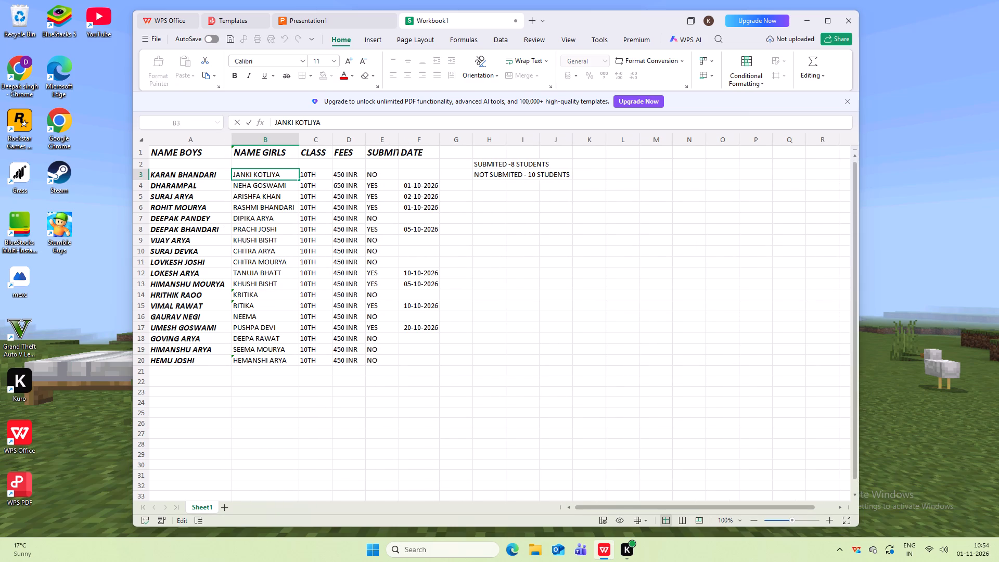
click(280, 172)
click(240, 188)
drag(240, 176, 264, 354)
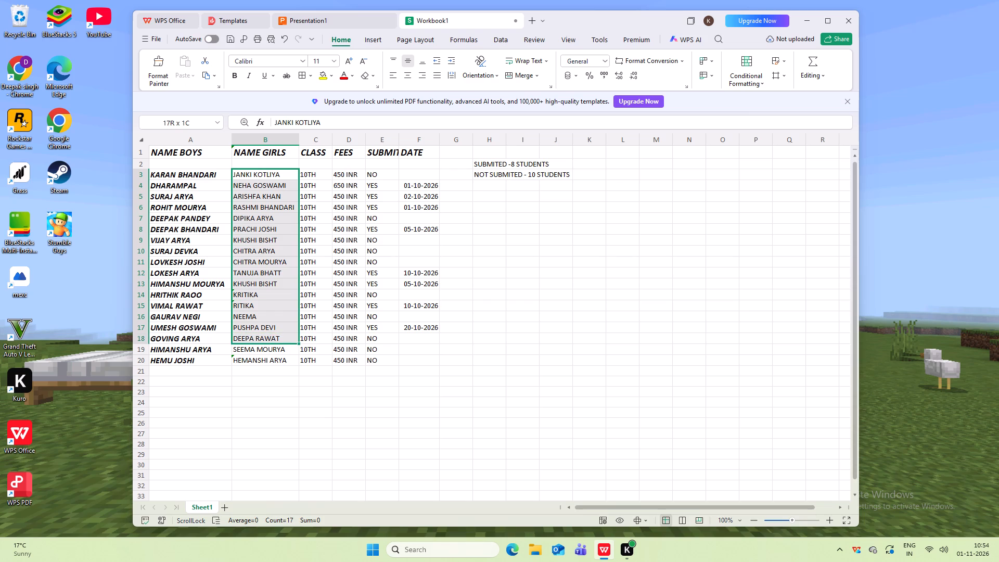
drag(264, 354, 264, 361)
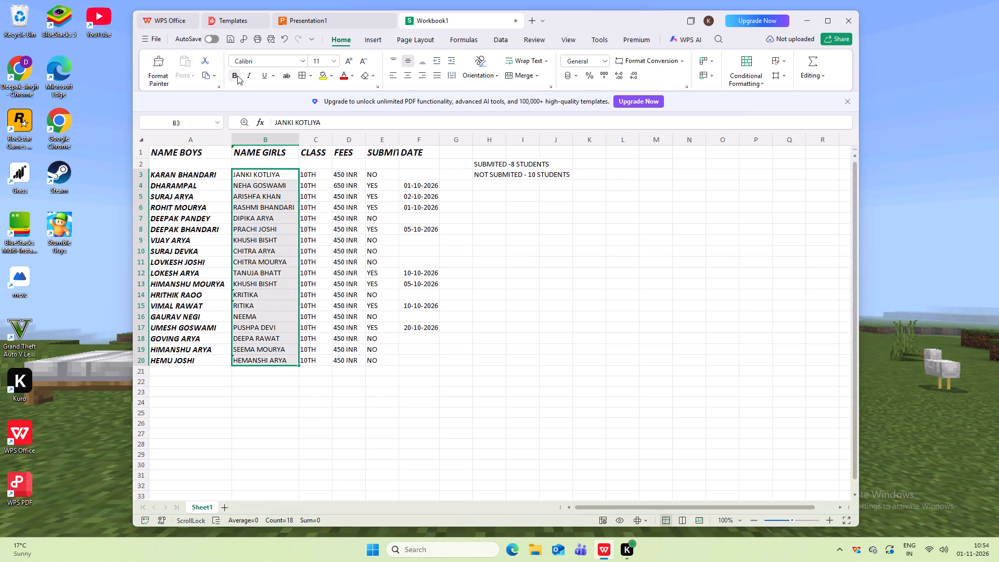
click(237, 75)
click(250, 80)
click(349, 65)
click(349, 65)
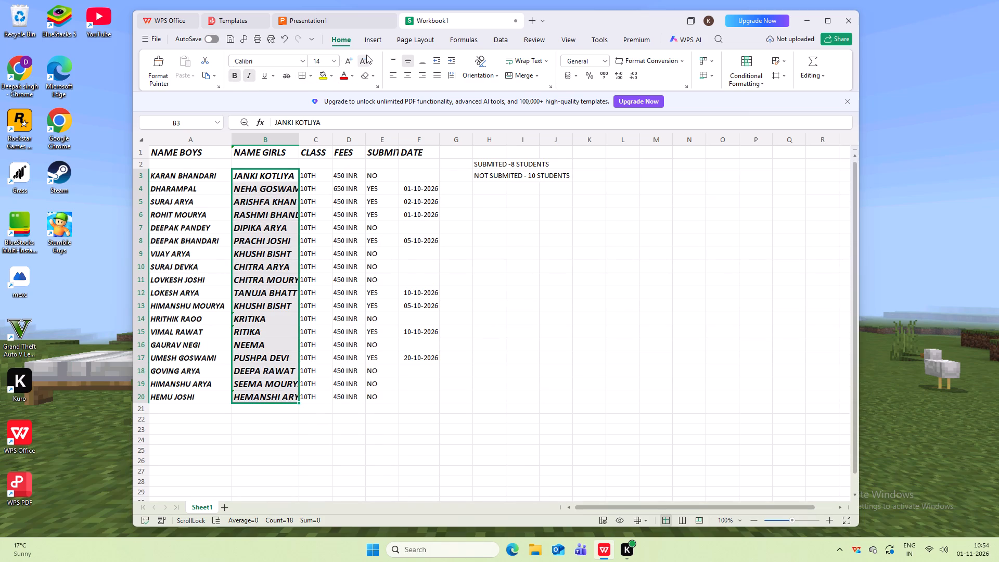
double_click(366, 55)
Format the 10TH entries of the CLASS column, C3:C20, as bold italic.
click(327, 177)
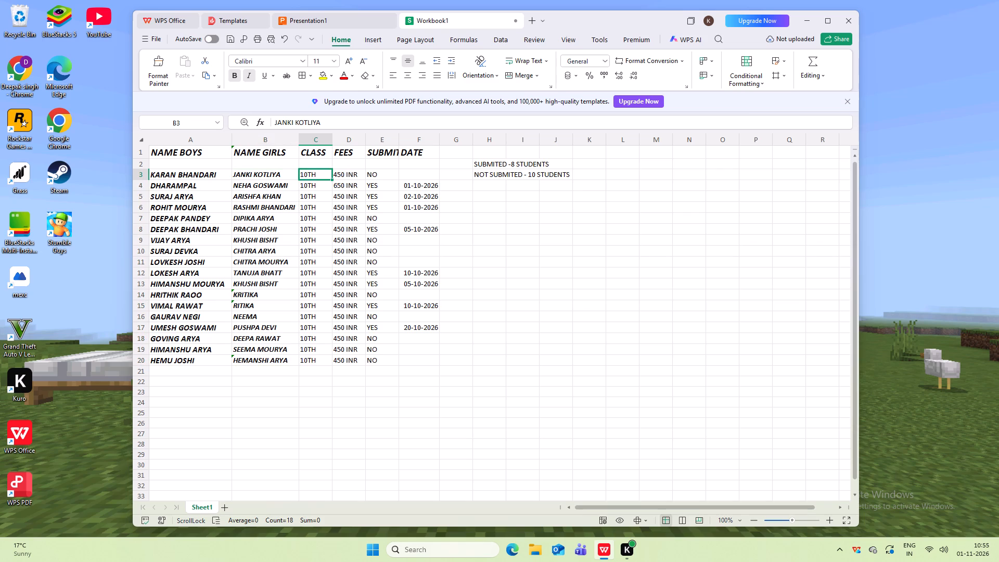
click(313, 171)
drag(313, 171, 326, 253)
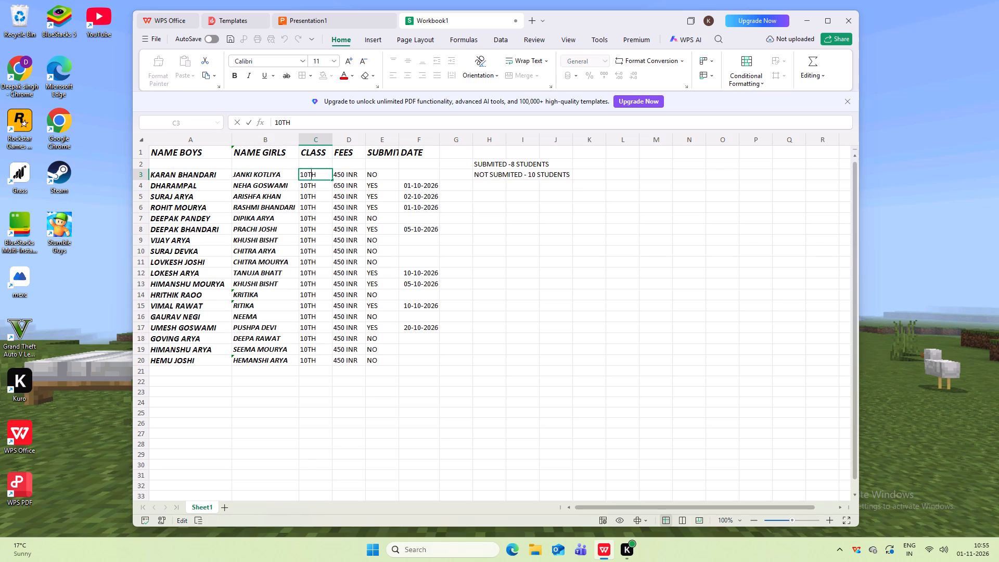
drag(326, 253, 327, 274)
click(304, 185)
drag(304, 172, 322, 331)
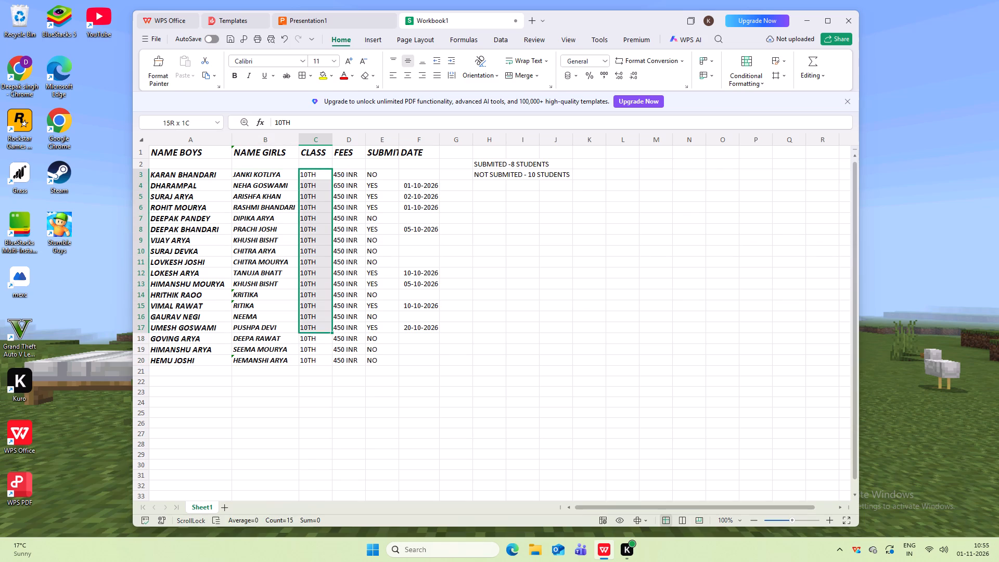
drag(322, 331, 321, 364)
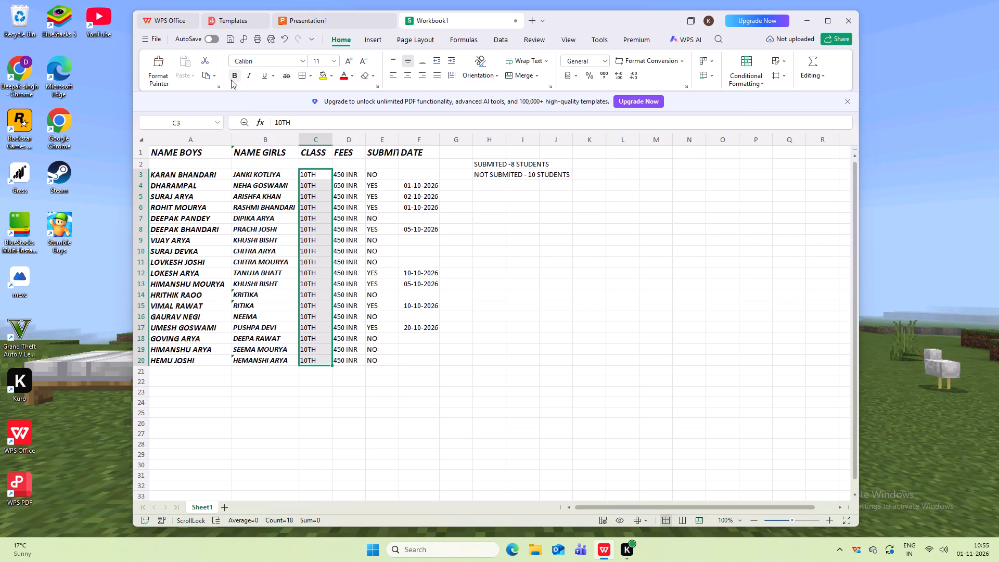
click(231, 80)
click(249, 75)
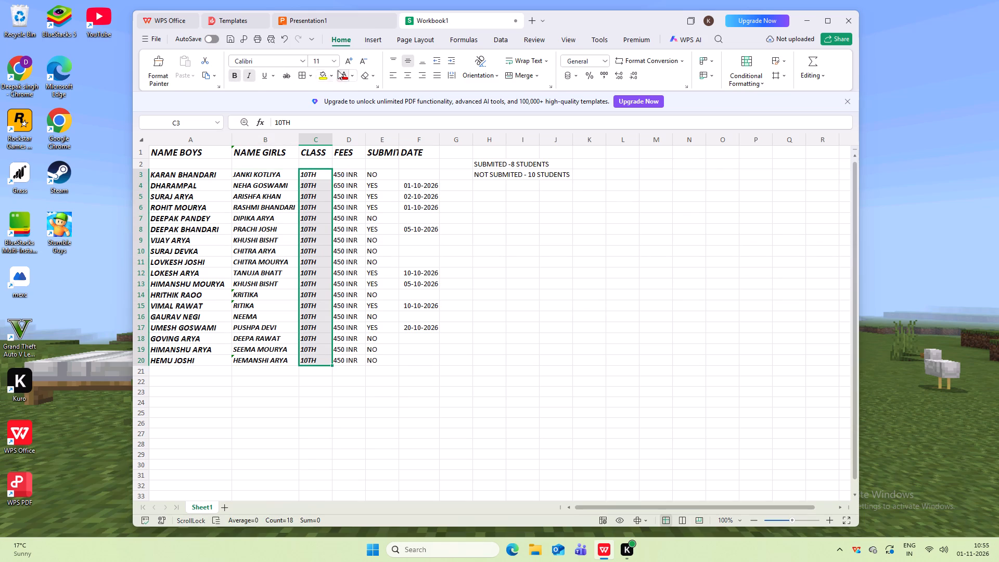
Format the INR amounts of the FEES column, D3:D20, as bold italic.
drag(347, 176, 351, 260)
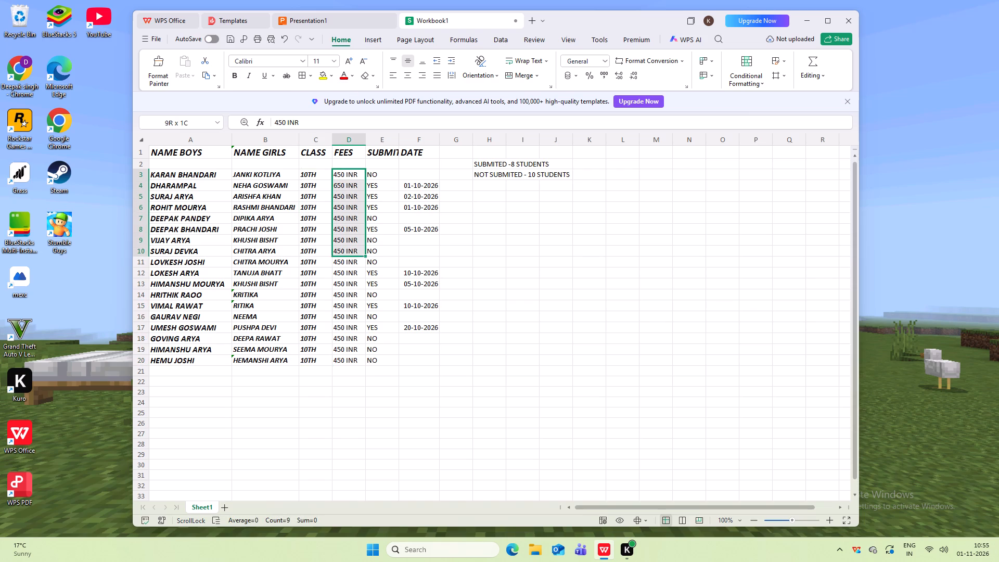
drag(351, 260, 358, 356)
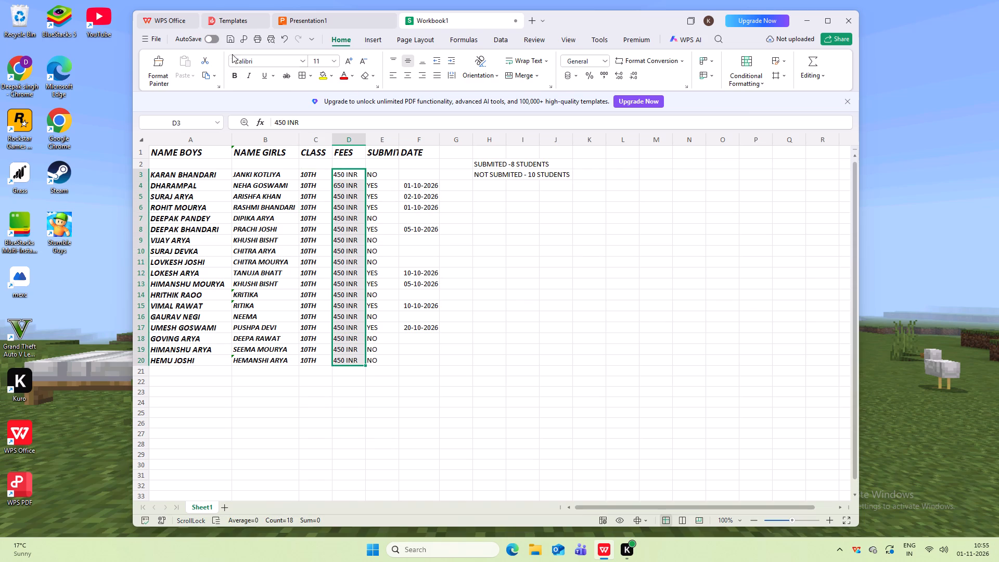
click(237, 77)
click(246, 80)
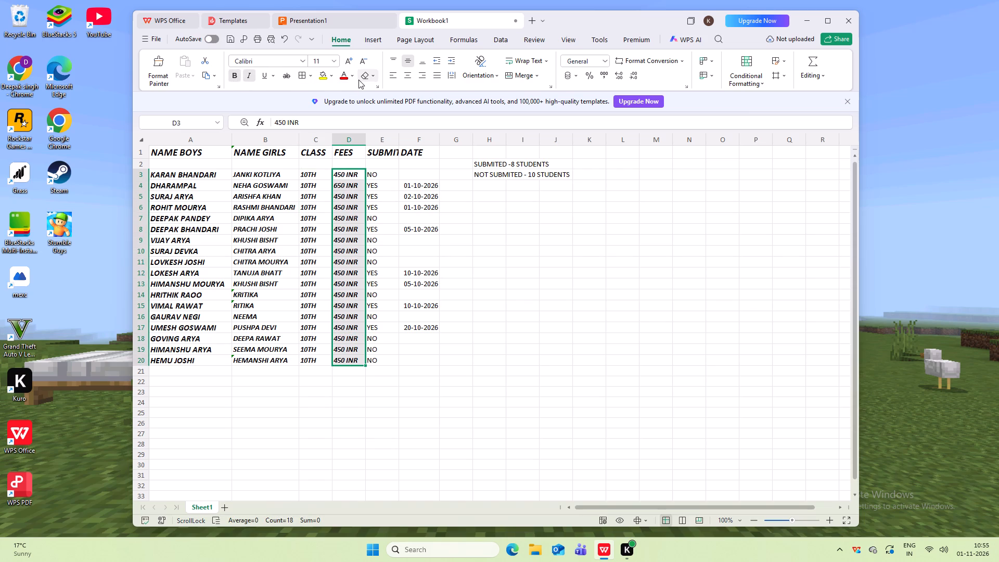
Make the YES and NO entries of the SUBMIT column, E3:E20, bold without italics.
click(382, 194)
drag(376, 177, 396, 353)
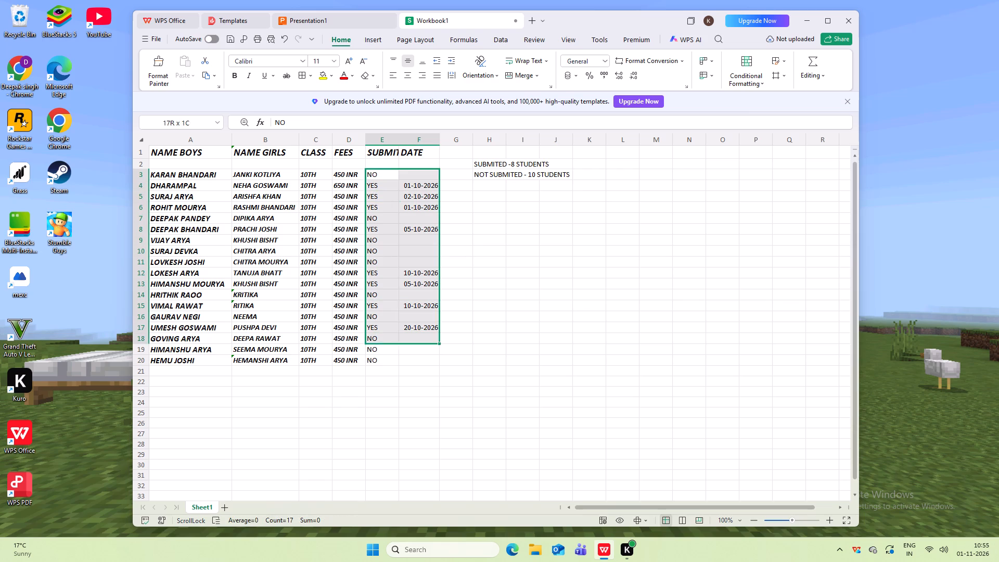
drag(396, 353, 386, 363)
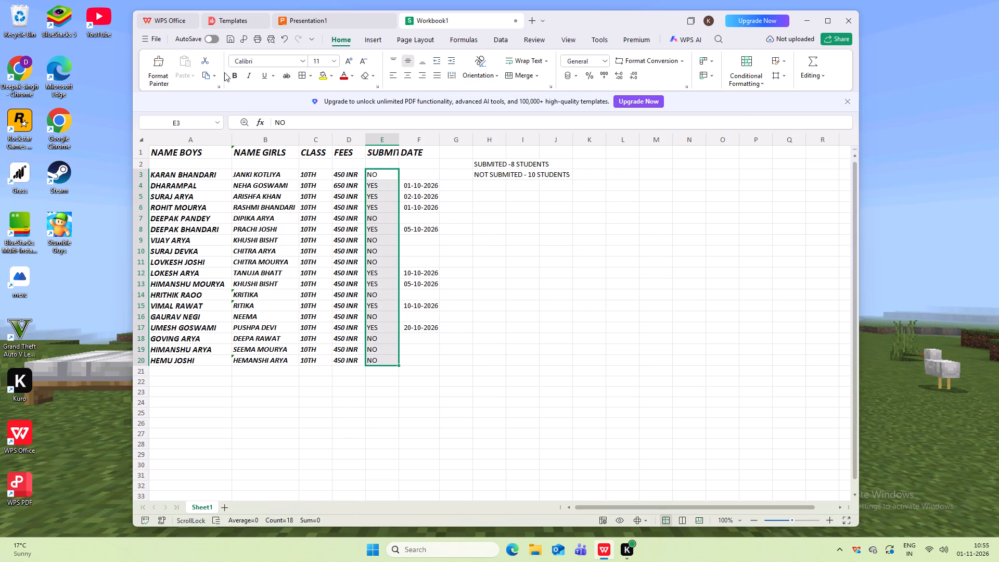
click(230, 73)
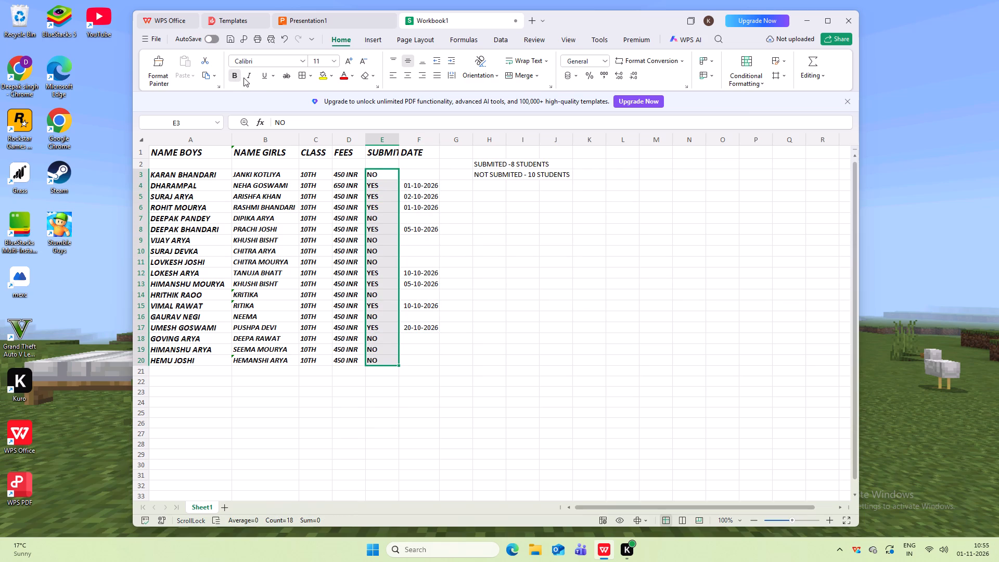
double_click(244, 78)
Format the submission dates in F4:F17 as bold italic at font size 12.
drag(420, 186, 420, 331)
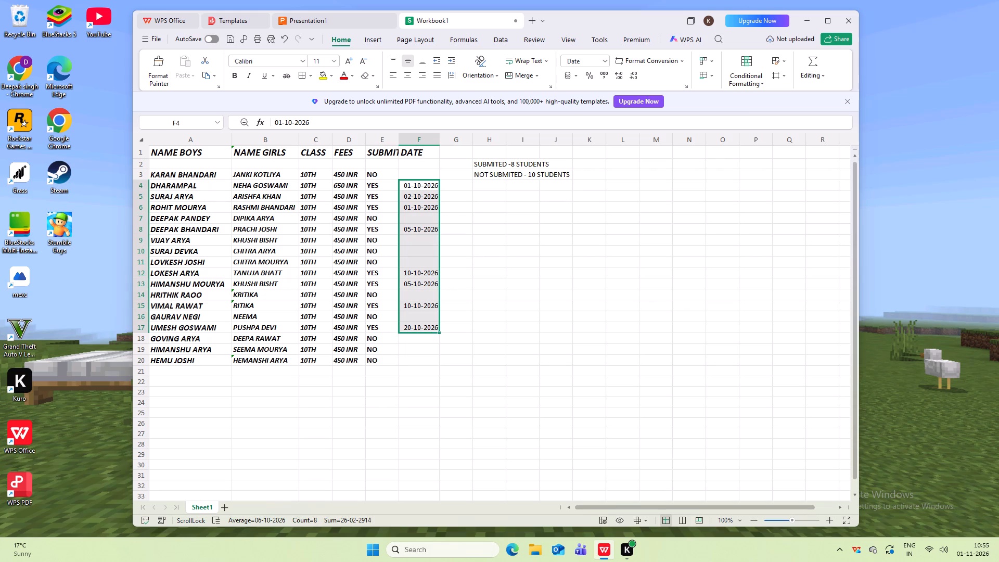
click(240, 80)
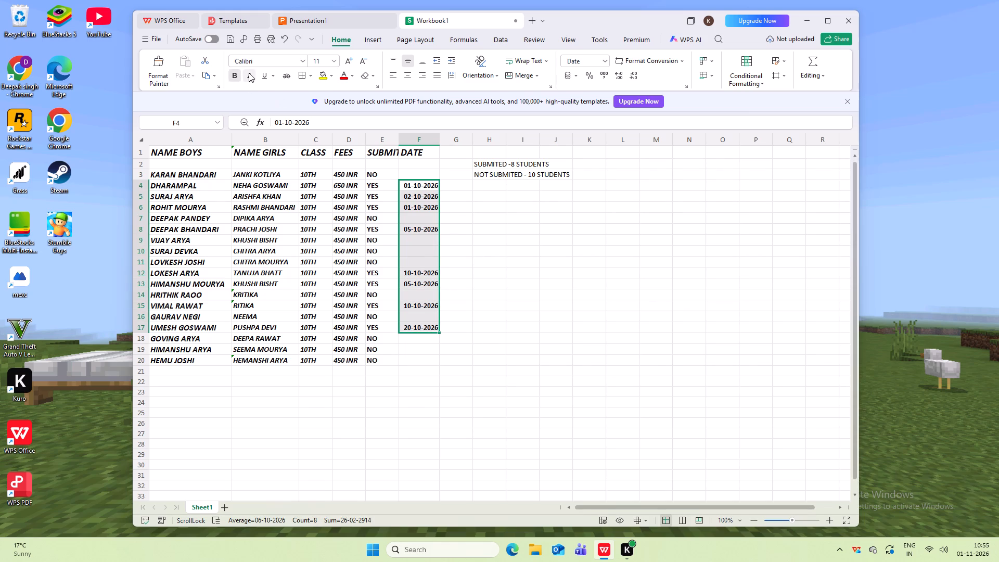
click(249, 73)
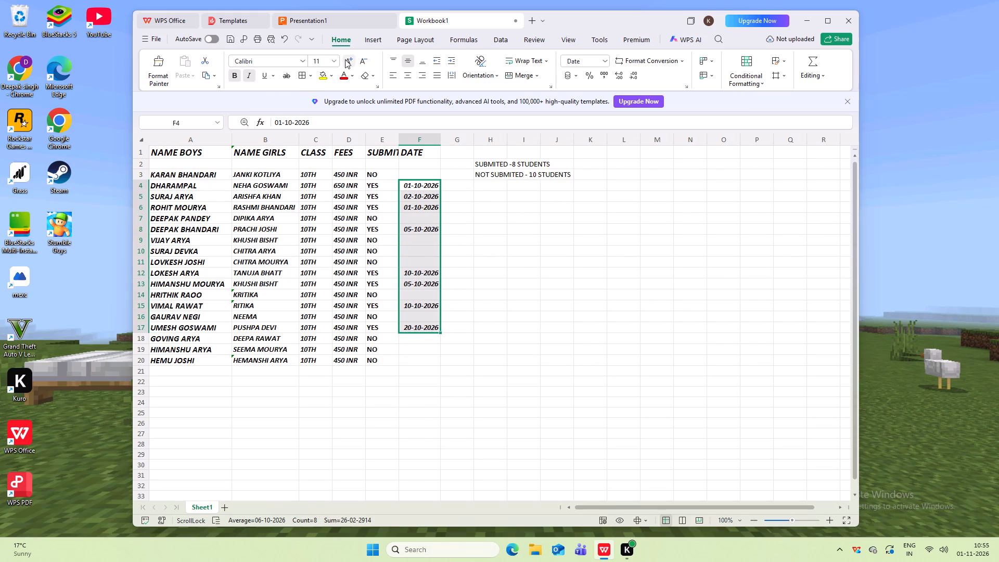
click(345, 59)
Format the submitted and not-submitted student count labels in H2:J3 as bold italic at font size 12.
drag(485, 161, 530, 169)
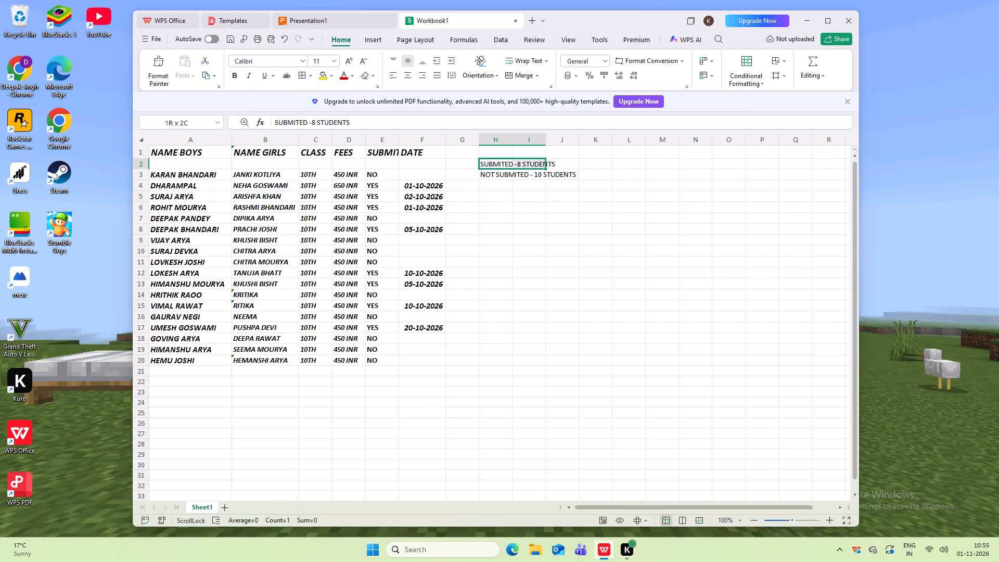
drag(530, 169, 565, 174)
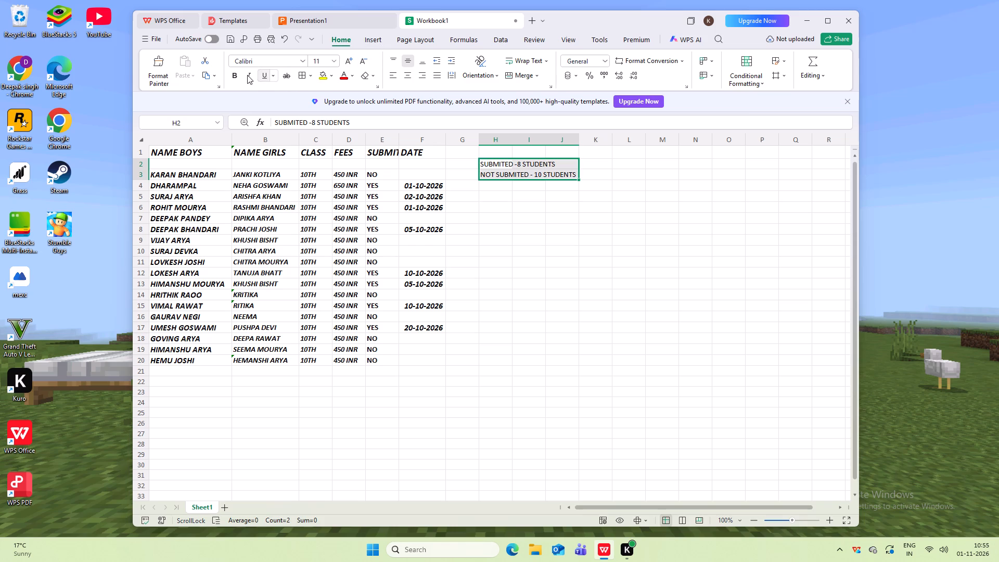
click(240, 74)
click(248, 74)
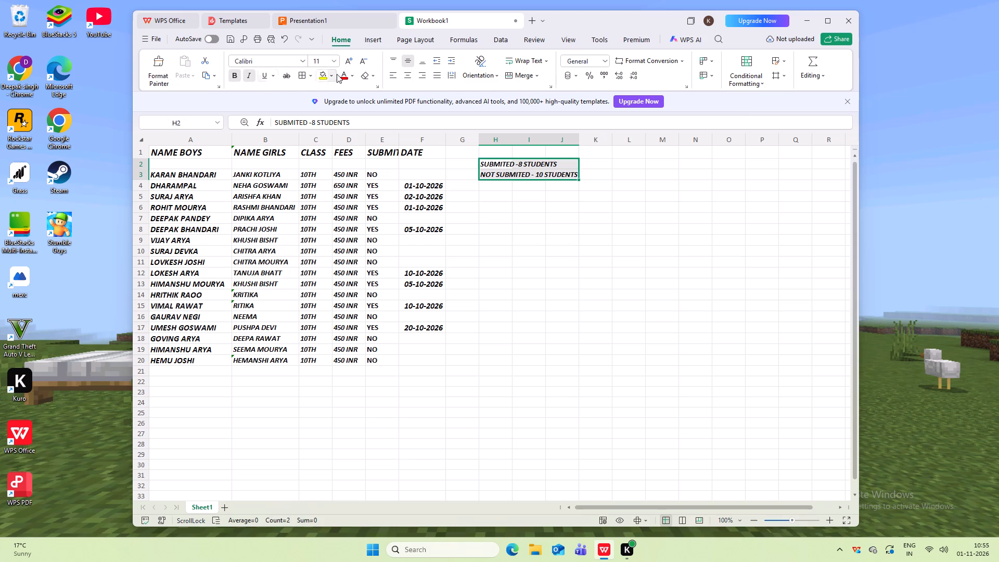
click(352, 58)
click(352, 58)
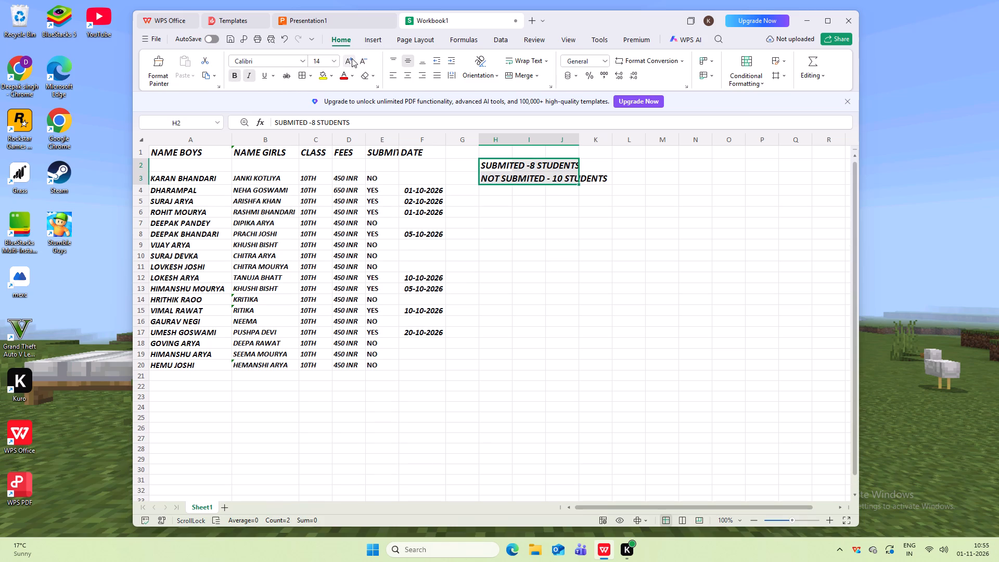
click(360, 58)
click(475, 218)
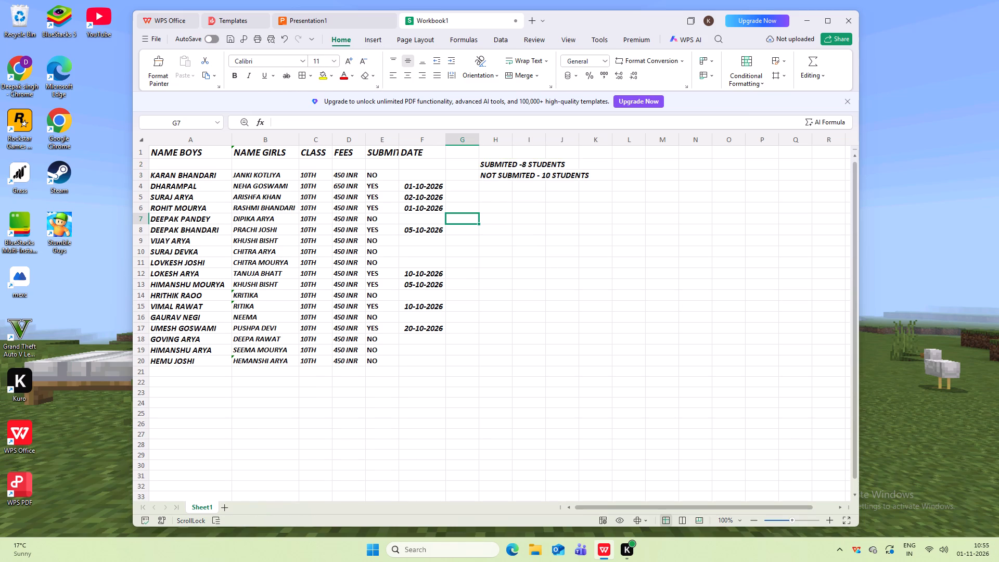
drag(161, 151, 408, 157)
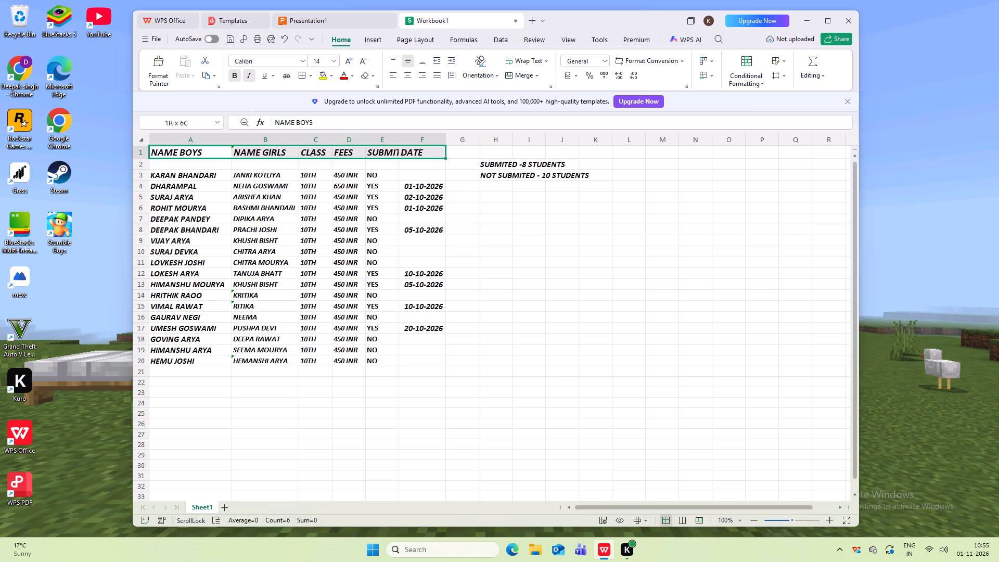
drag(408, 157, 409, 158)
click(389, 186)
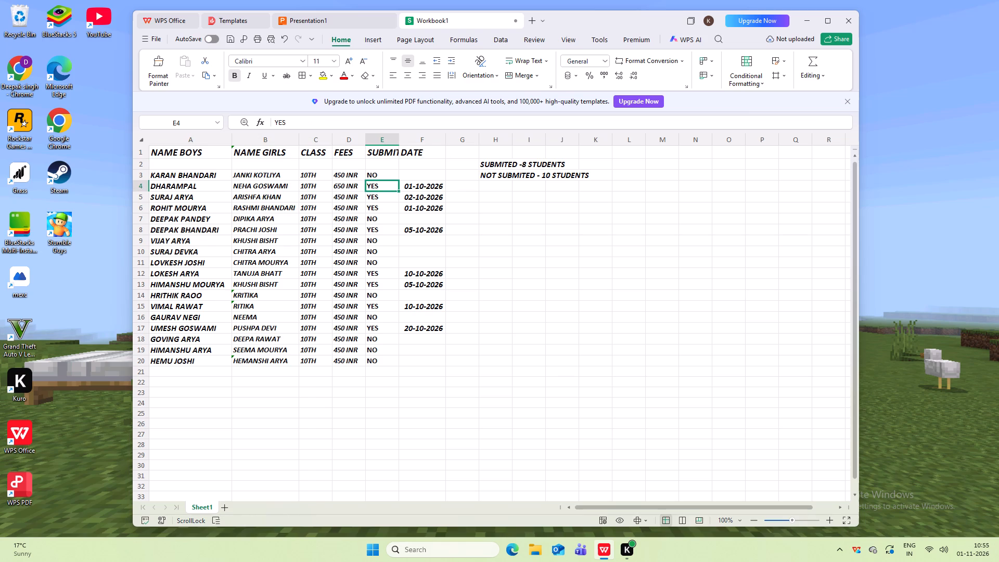
Widen column E slightly so the SUBMIT header fits fully in its cell.
click(389, 151)
drag(399, 137, 402, 144)
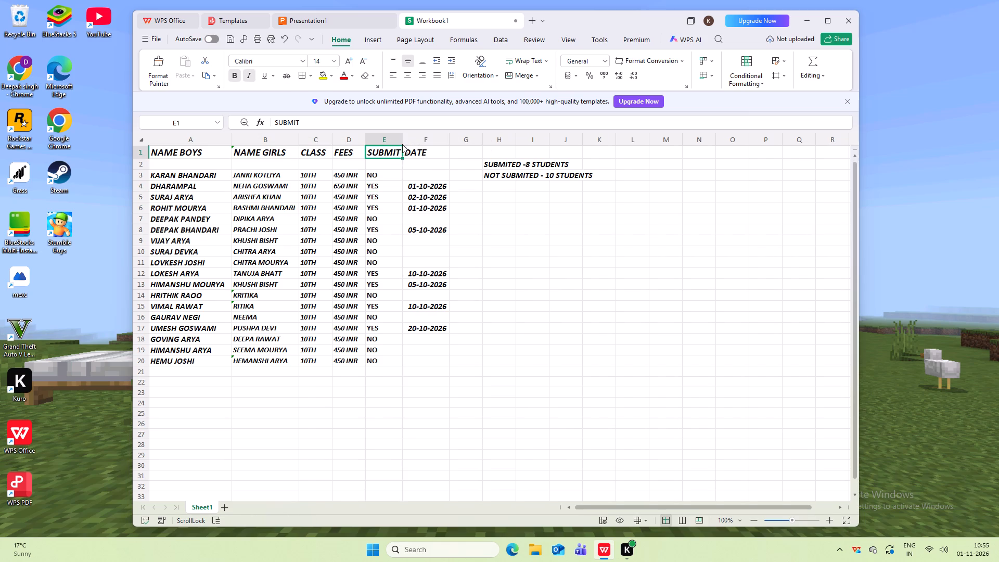
Fill the header cells A1:F1 with the lightest orange theme colour.
drag(196, 154, 314, 153)
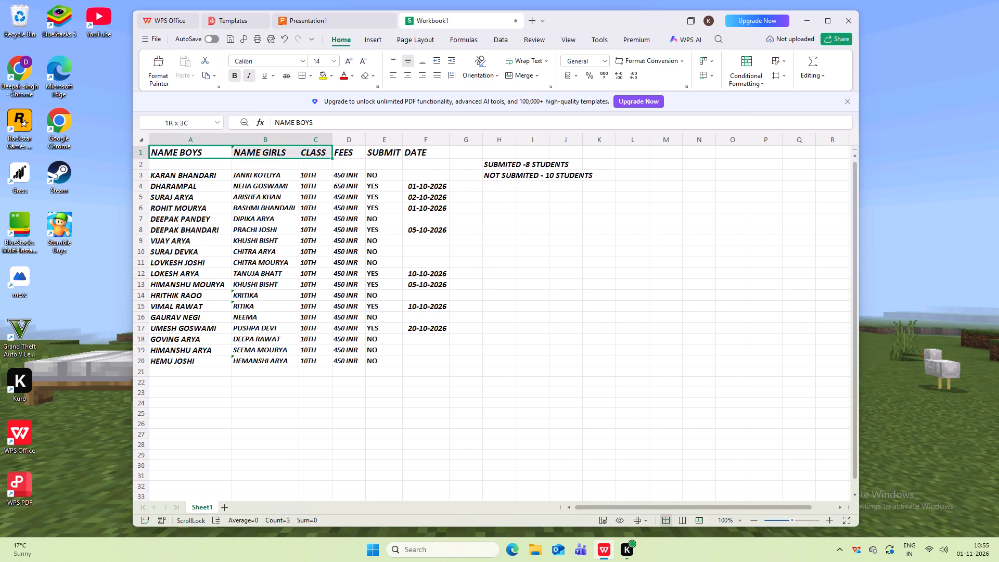
drag(314, 153, 430, 149)
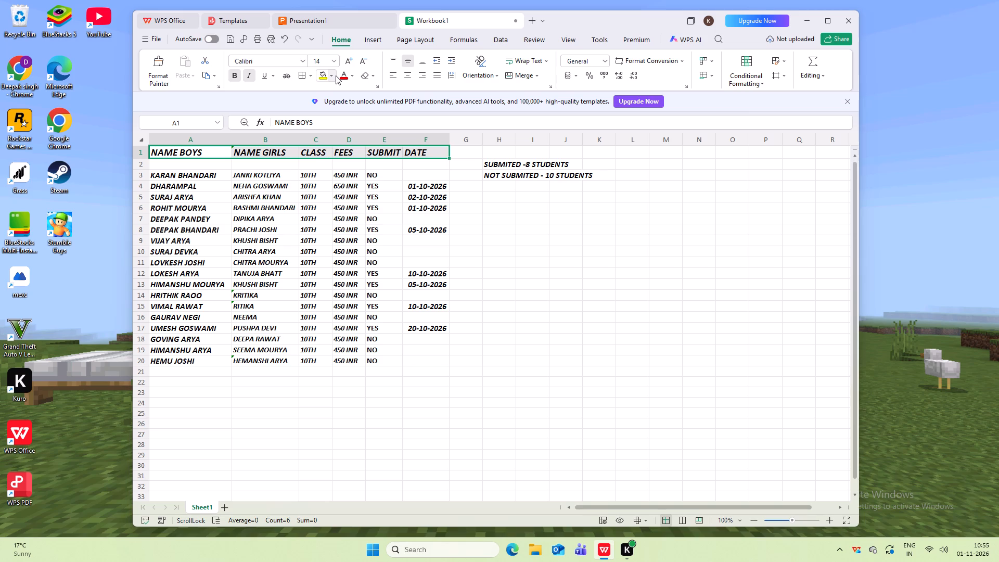
click(336, 75)
click(369, 124)
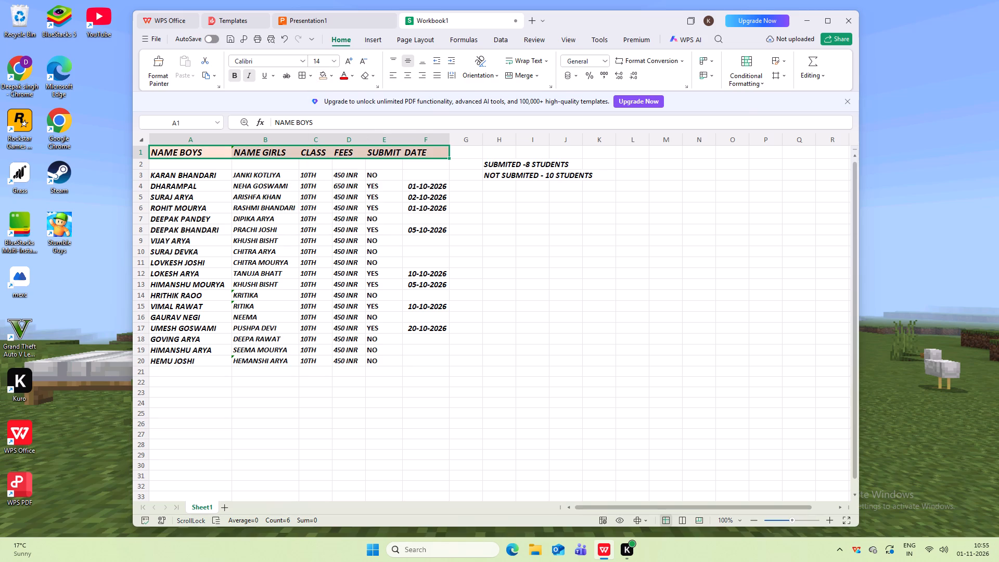
Fill the boys' name cells A3:A20 with a light blue-grey theme colour.
drag(191, 174, 226, 363)
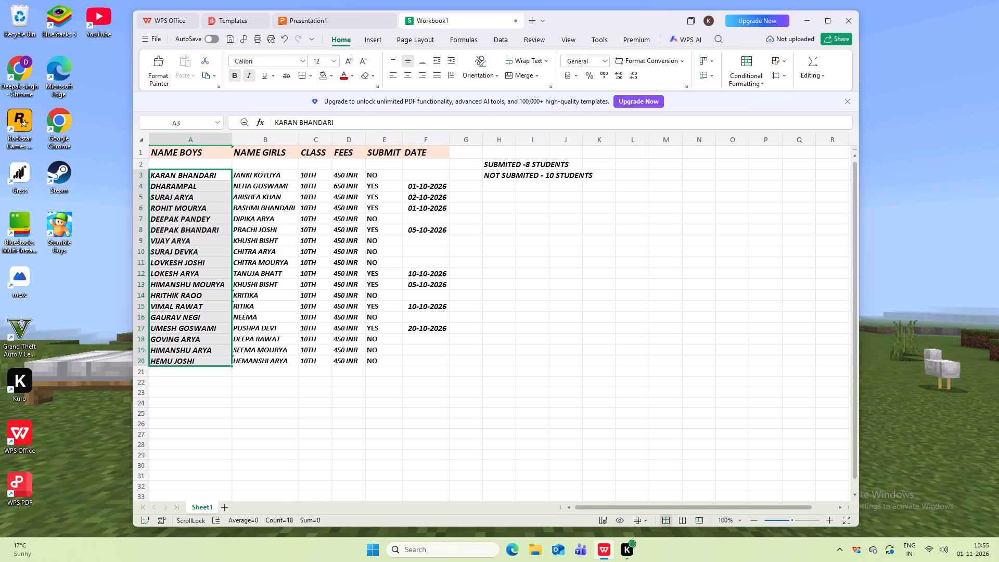
click(332, 77)
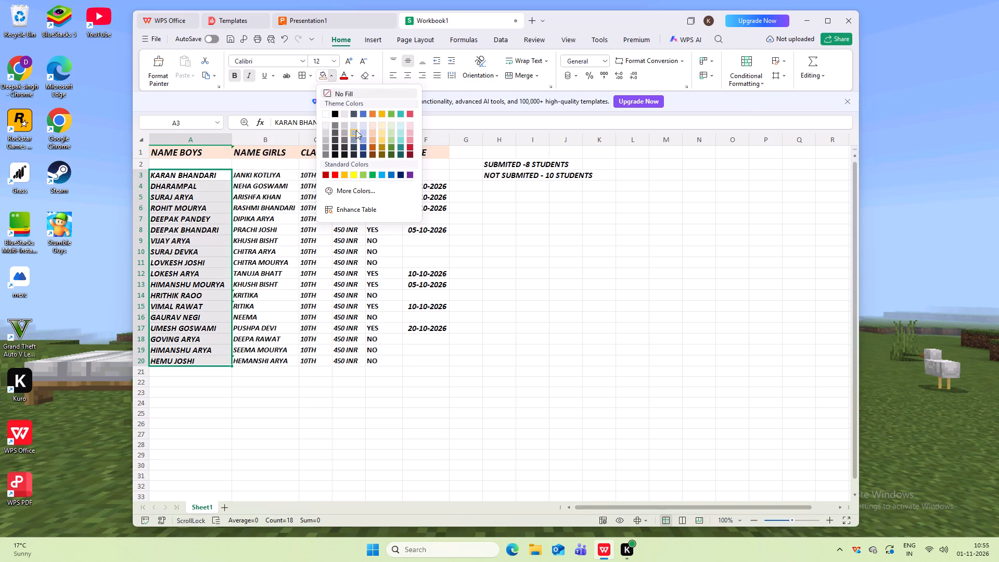
click(354, 128)
Fill the girls' name cells B3:B20 with the lightest green theme colour.
drag(257, 172, 281, 298)
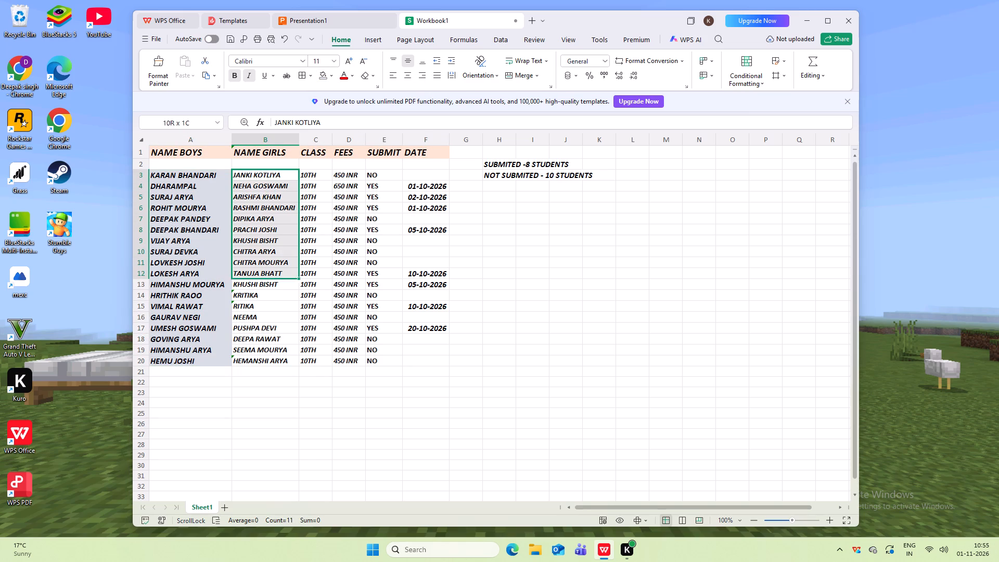
drag(281, 298, 281, 363)
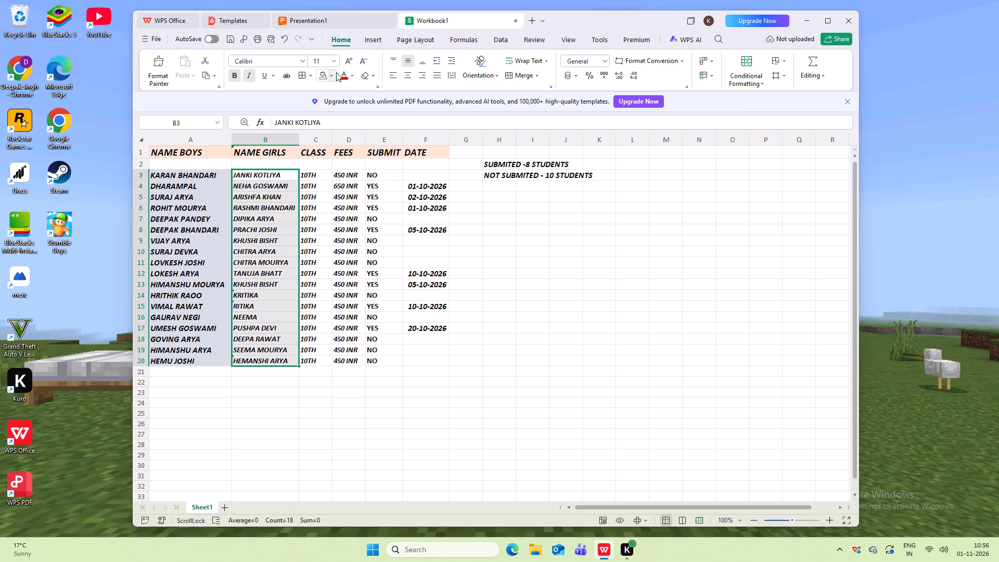
click(336, 72)
click(390, 126)
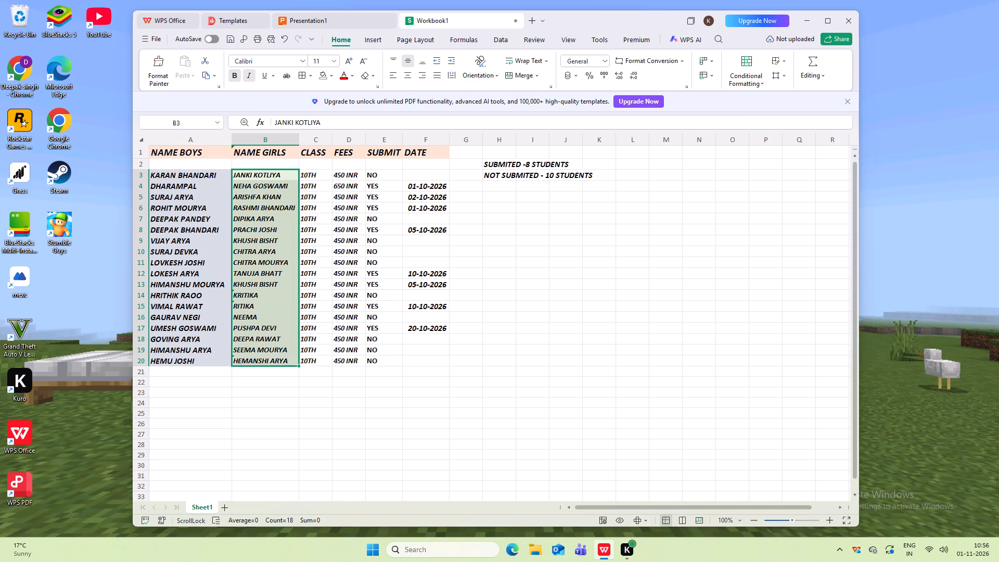
Fill the CLASS entries C3:C20 with a light grey theme colour.
drag(314, 174, 319, 355)
click(333, 77)
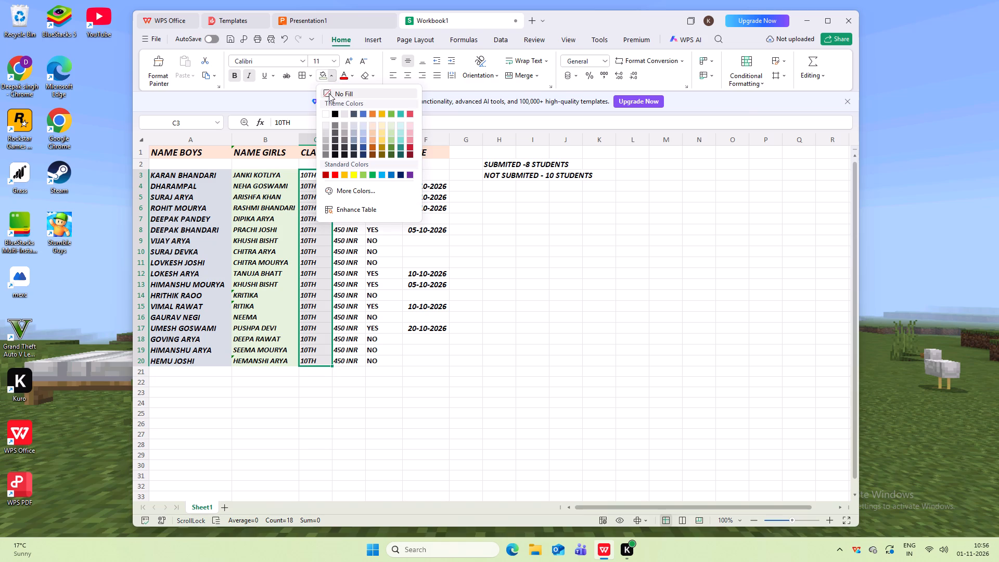
click(323, 132)
Fill the FEES entries D3:D20 with the lightest pink theme colour.
drag(344, 172, 352, 276)
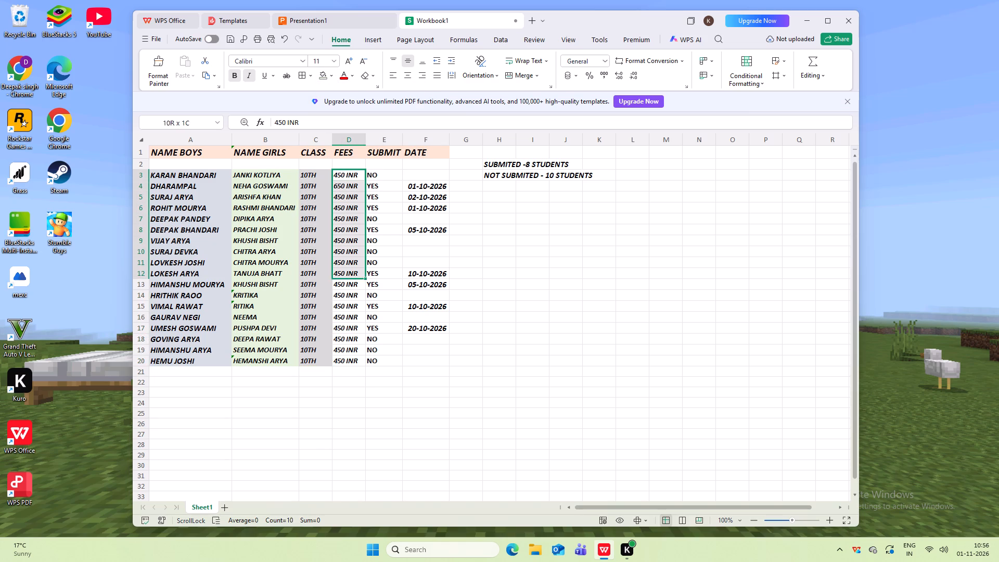
drag(352, 276, 346, 363)
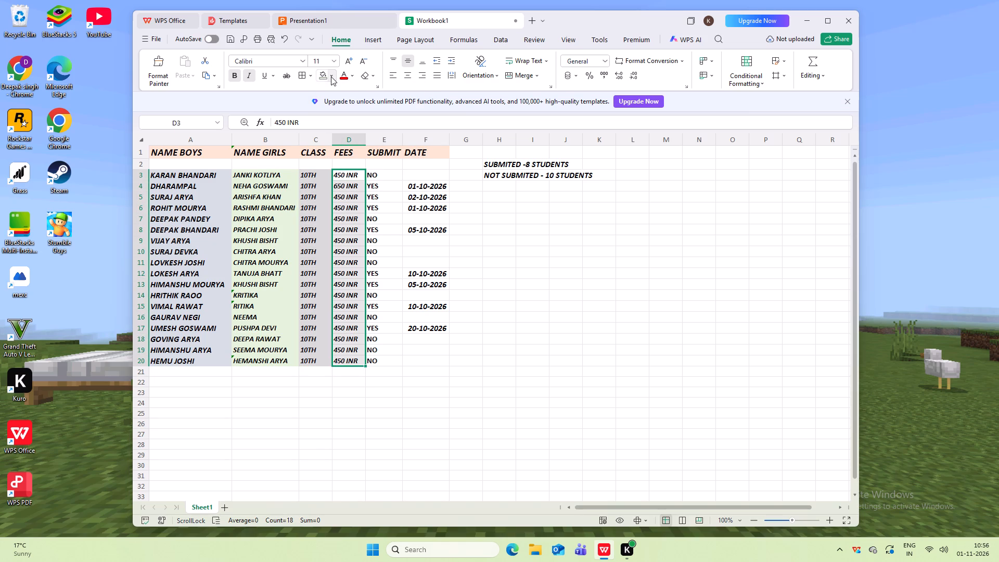
click(331, 76)
click(411, 126)
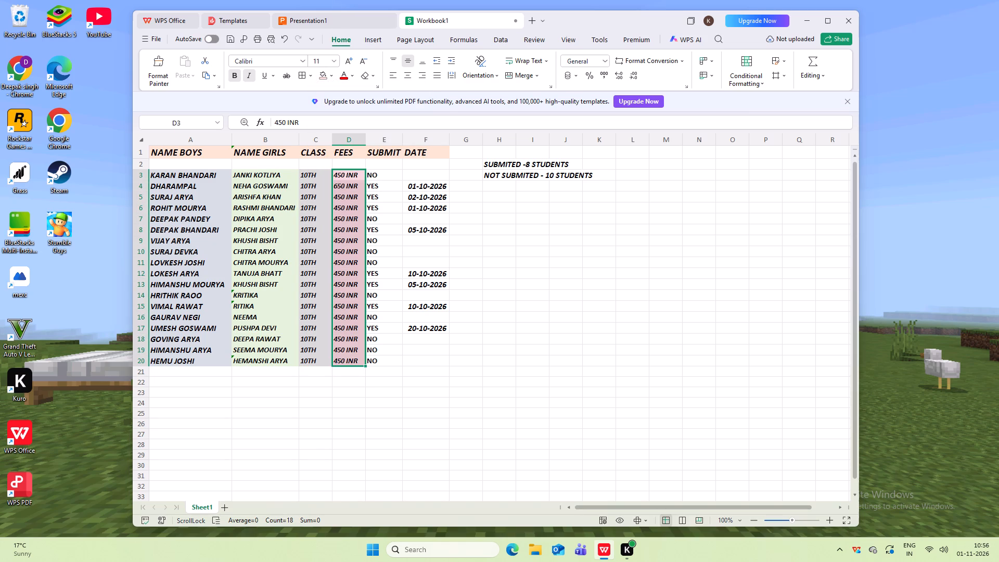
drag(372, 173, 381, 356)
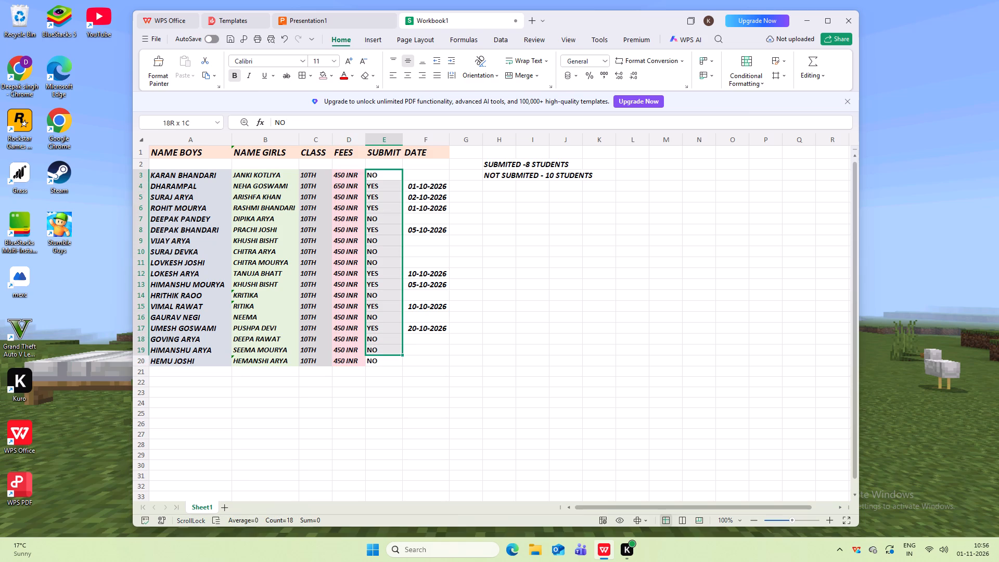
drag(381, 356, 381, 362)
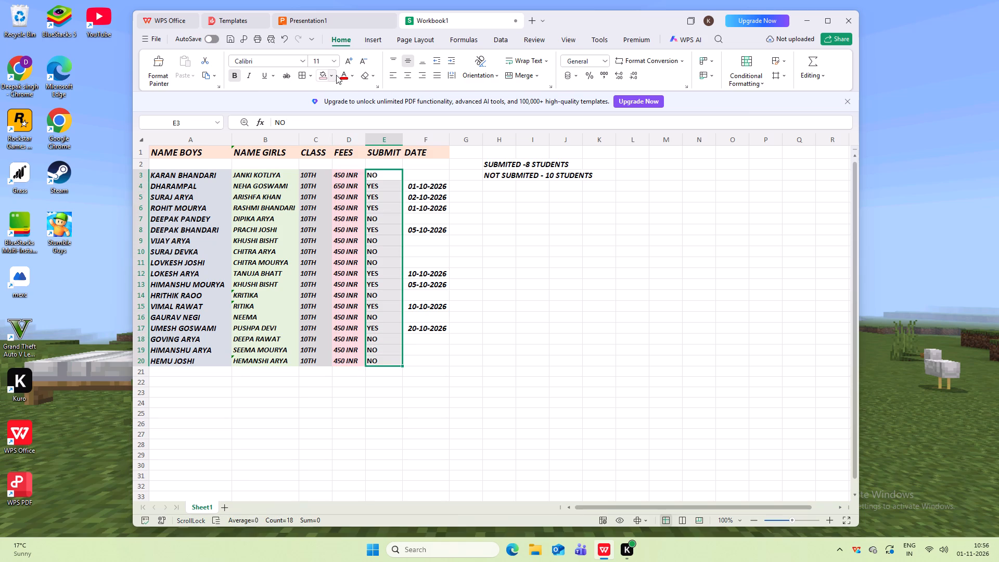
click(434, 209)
Fill the YES cells E4, E5, E6, E8, E12, E15 and E17 of the SUBMIT column with light yellow.
click(382, 186)
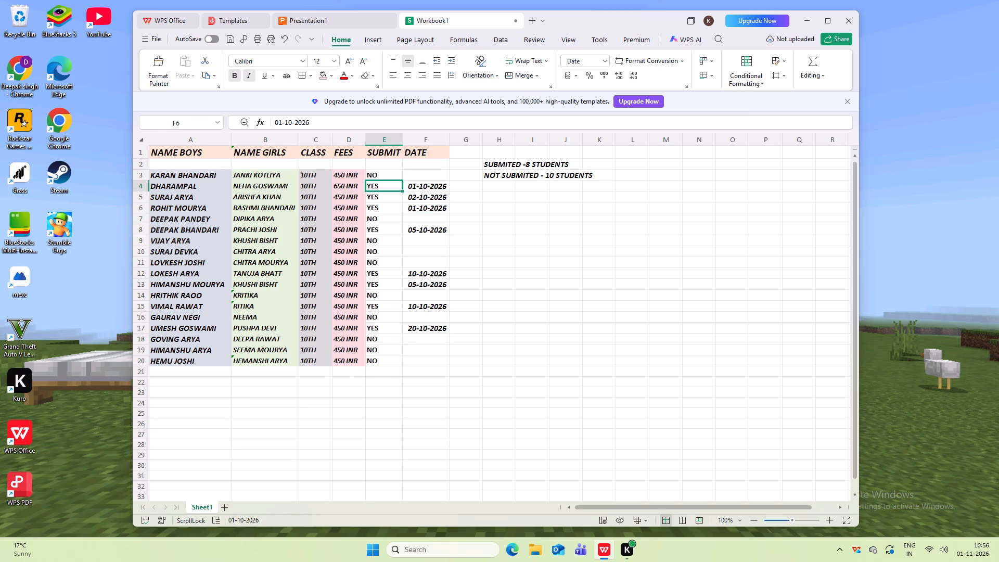
click(332, 79)
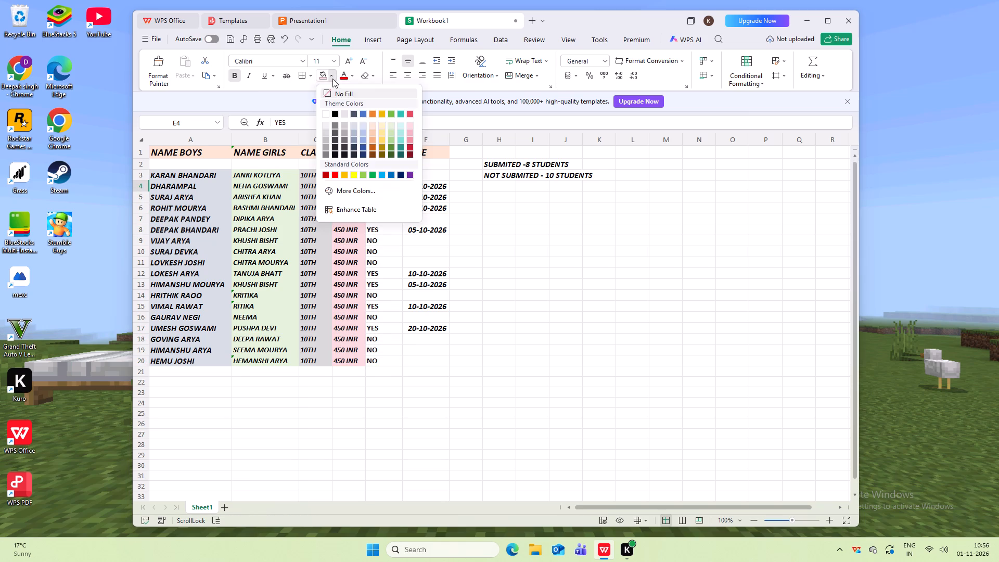
click(379, 124)
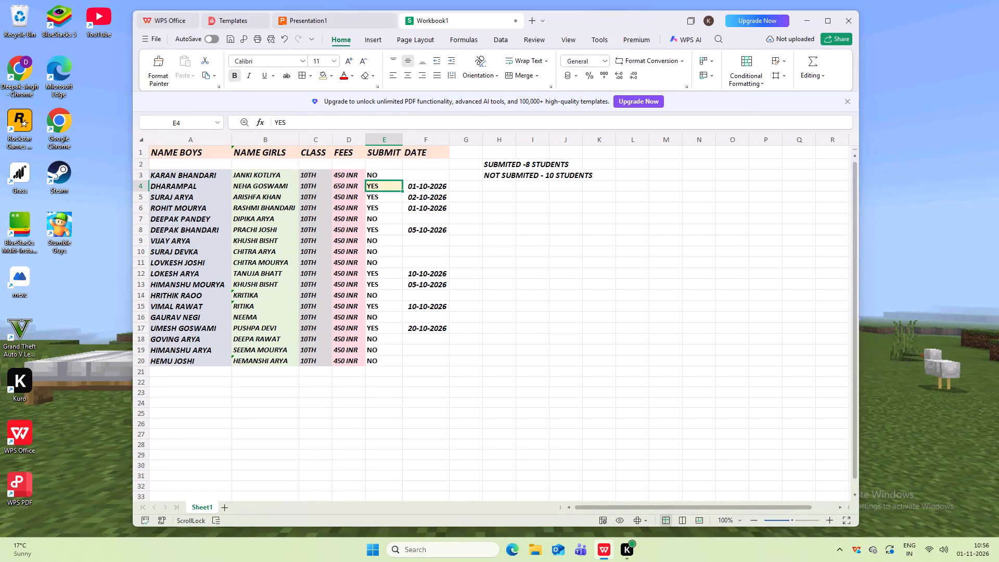
click(387, 200)
click(326, 76)
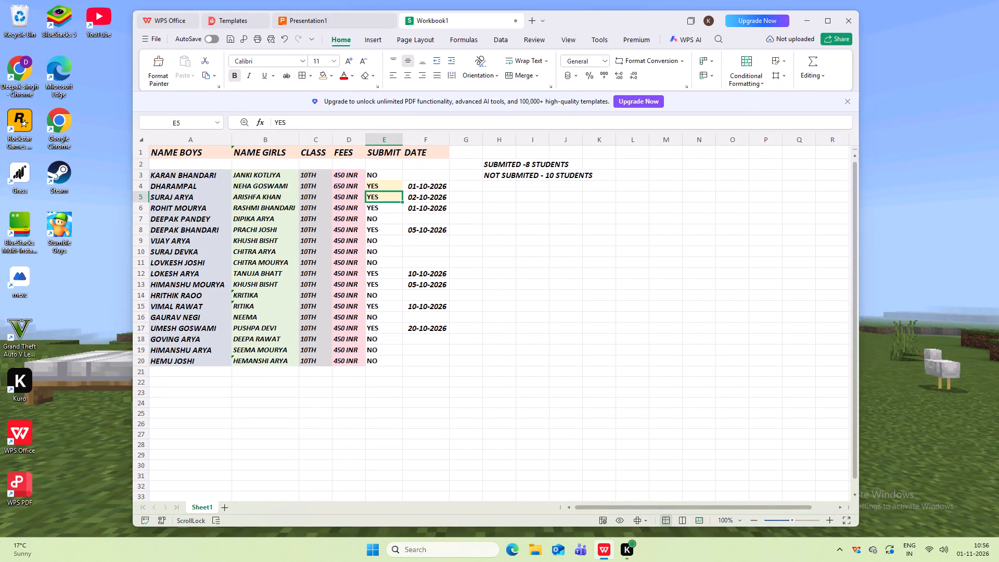
click(378, 208)
click(322, 79)
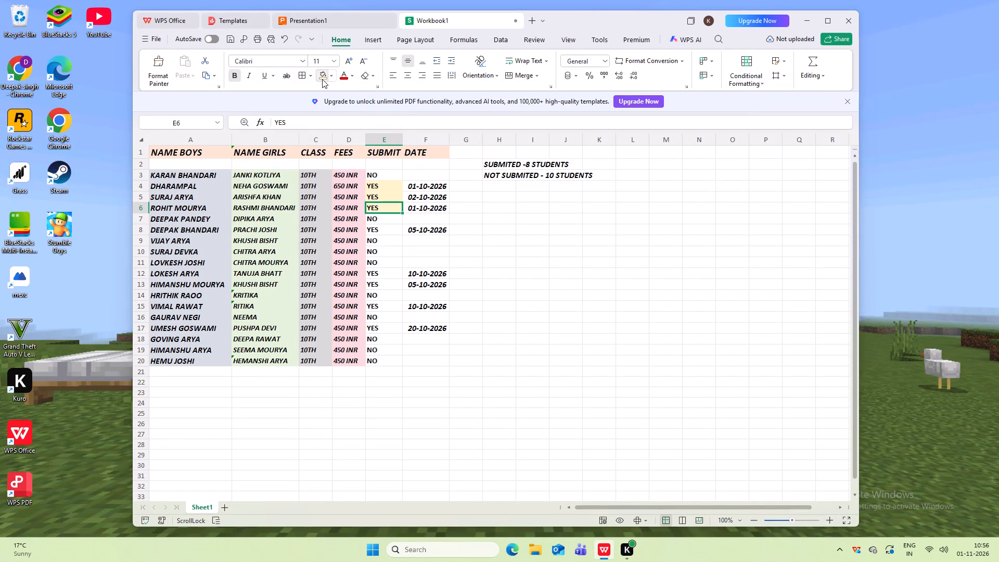
click(387, 235)
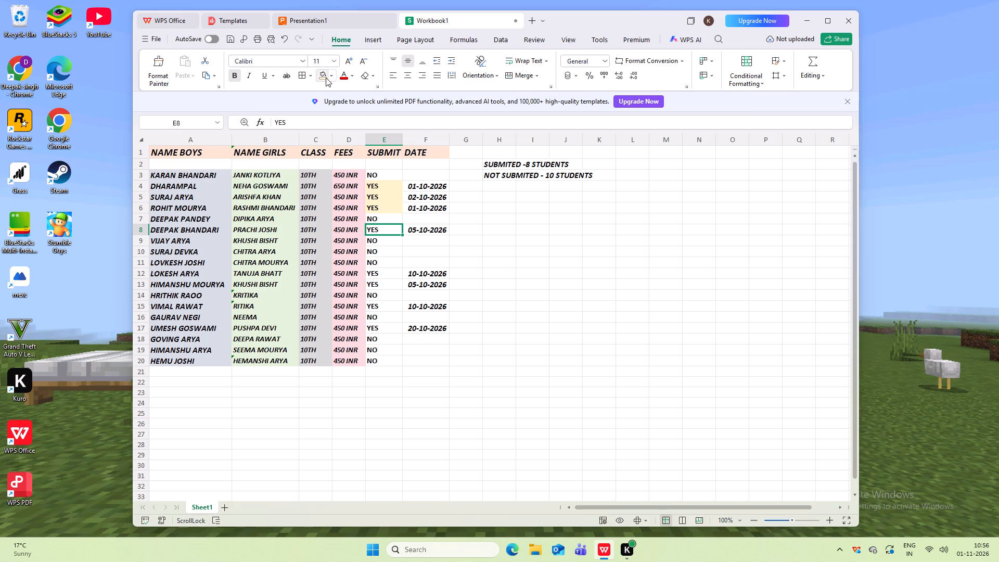
click(326, 78)
click(373, 274)
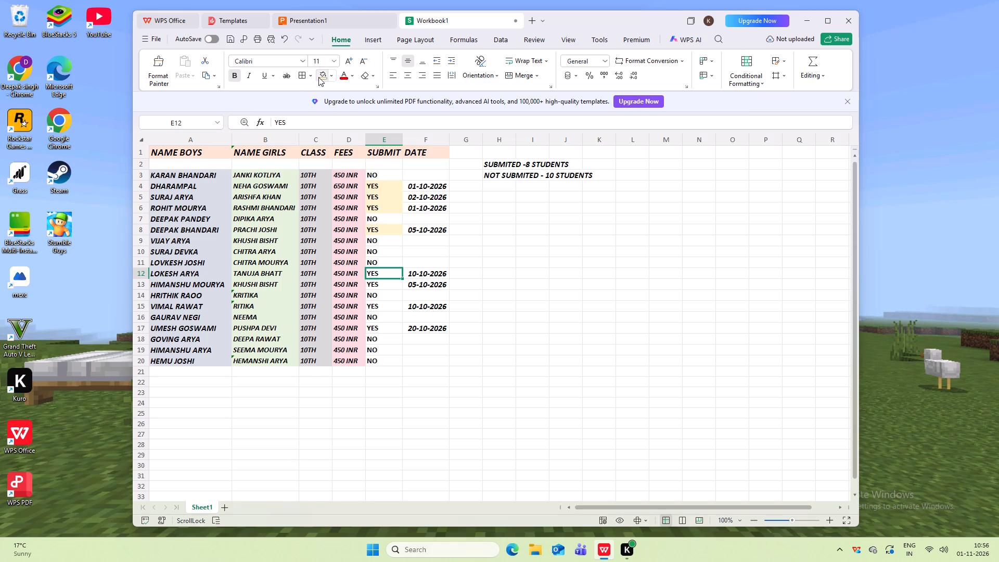
click(318, 73)
click(389, 307)
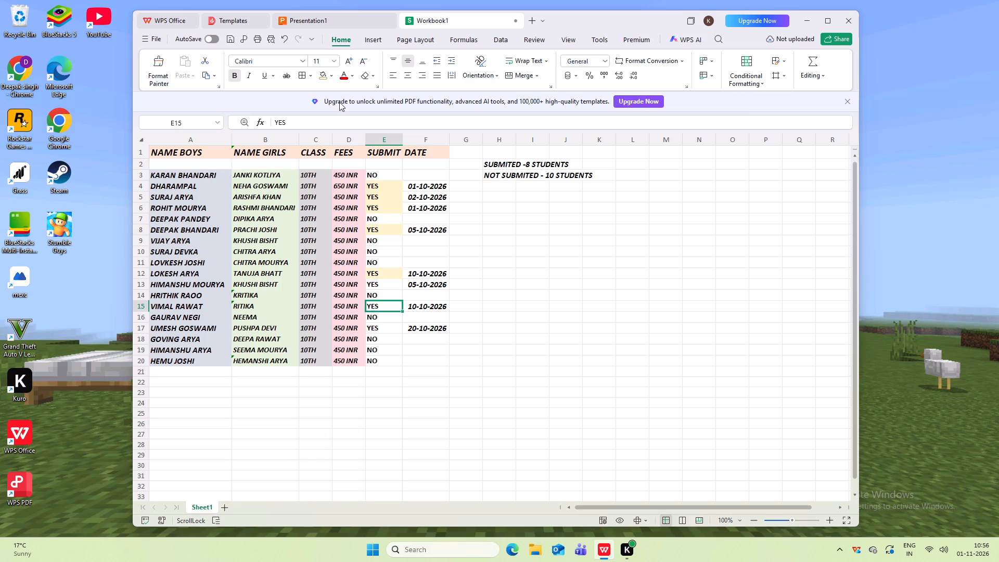
click(328, 78)
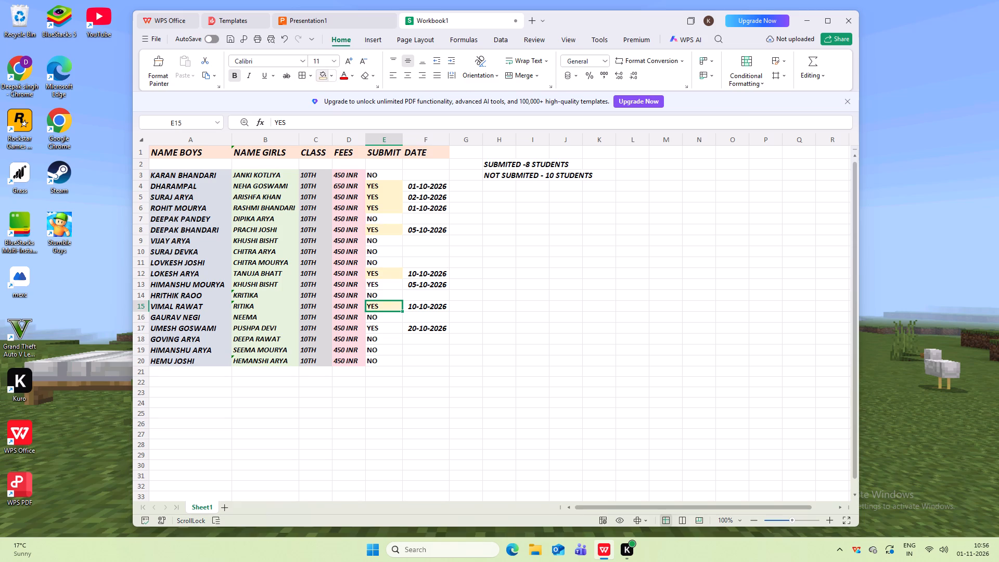
click(374, 329)
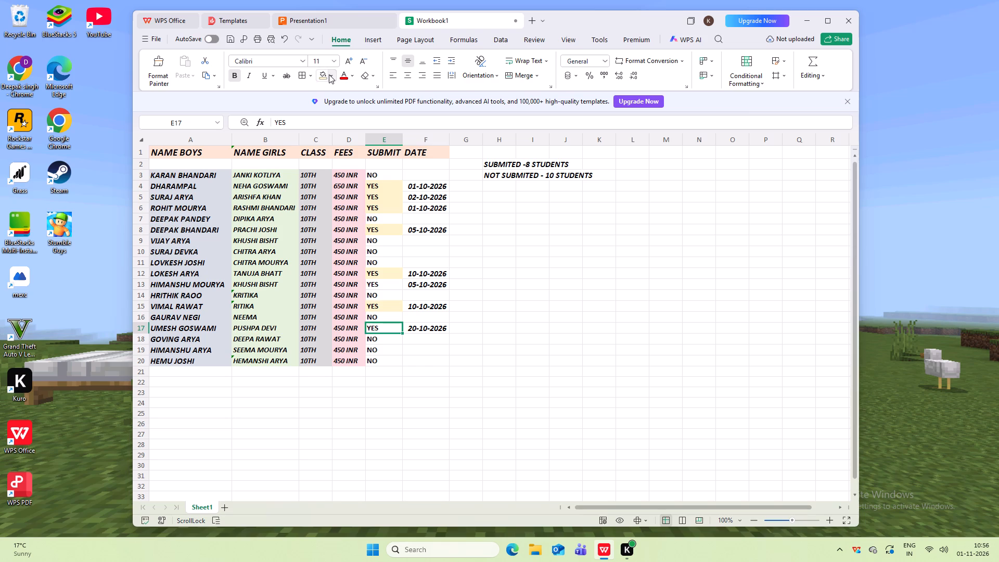
click(326, 76)
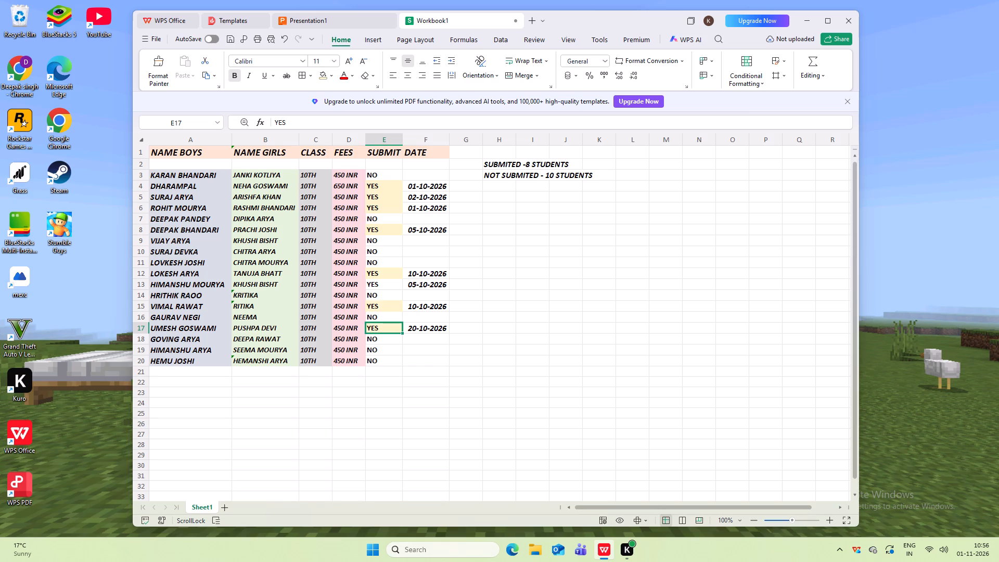
Fill the NO cells E7, E9:E11, E3 and E14 of the SUBMIT column with Crimson, Accent 6, Darker 25%.
click(384, 219)
click(335, 74)
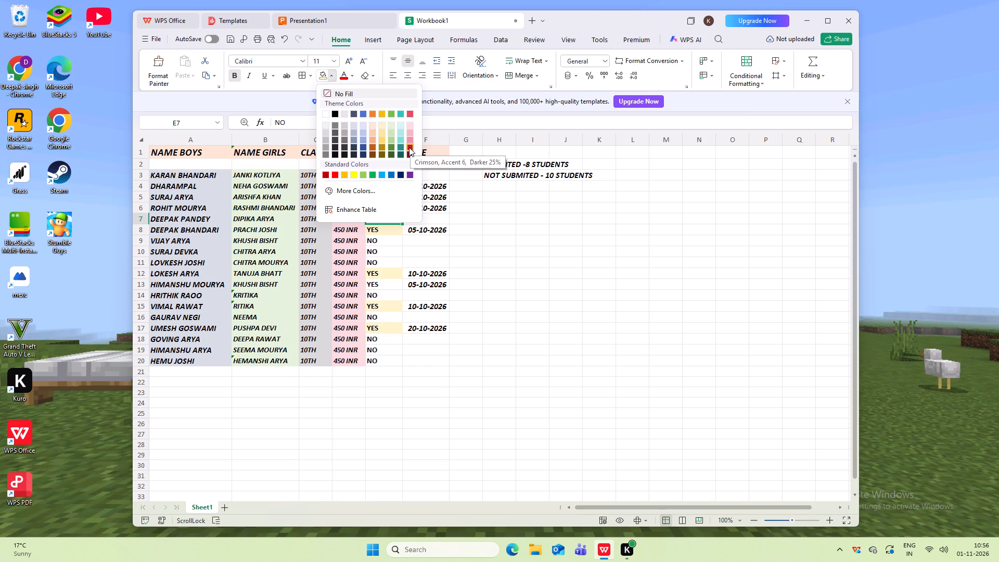
click(409, 147)
click(396, 245)
drag(396, 245, 399, 251)
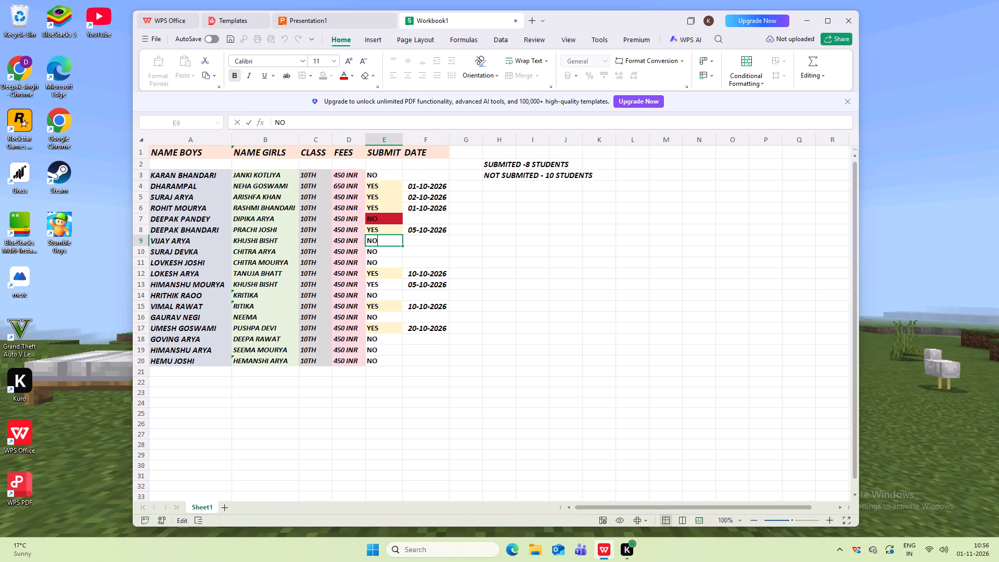
drag(399, 251, 399, 253)
click(398, 253)
drag(386, 239, 388, 260)
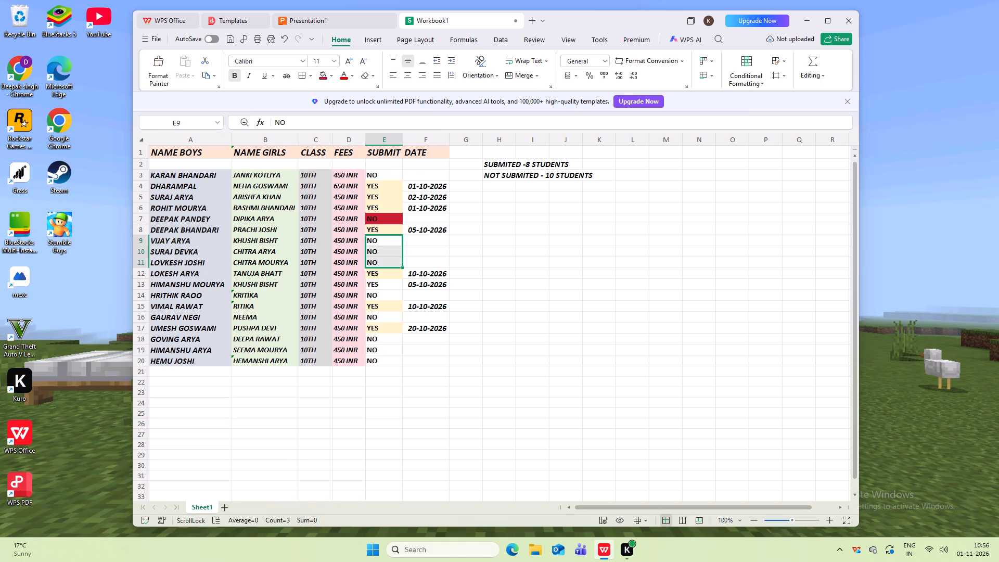
click(320, 78)
click(378, 177)
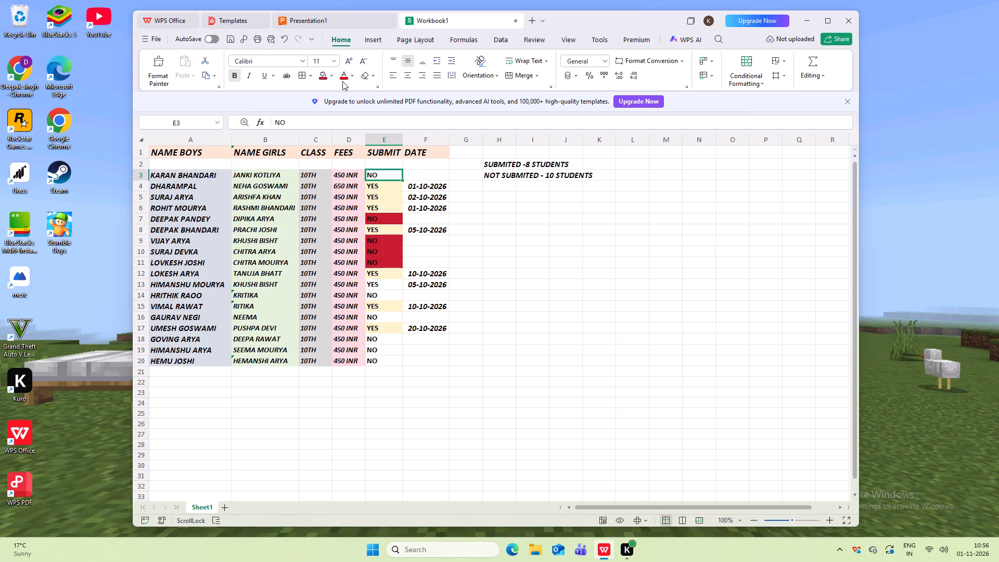
click(323, 71)
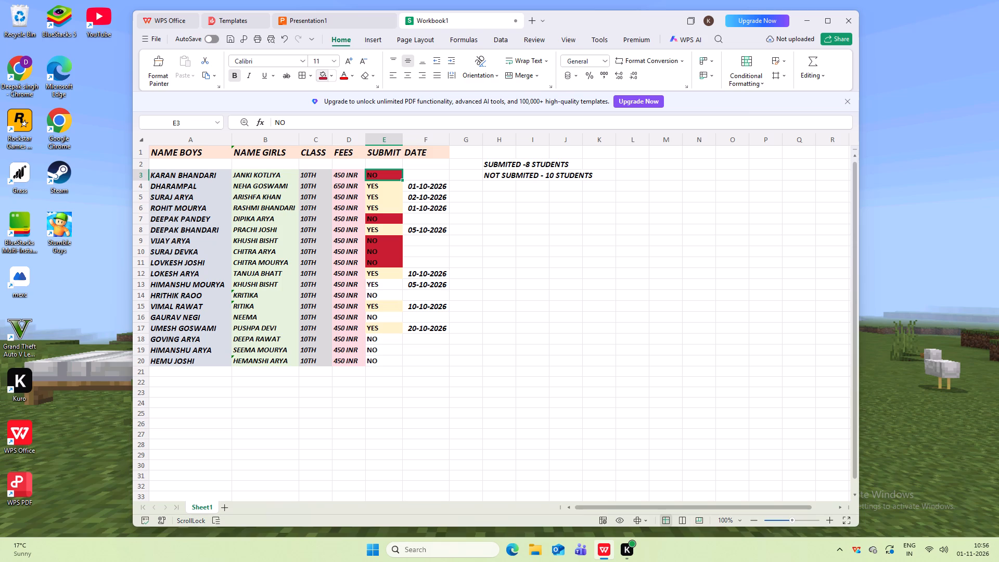
click(382, 296)
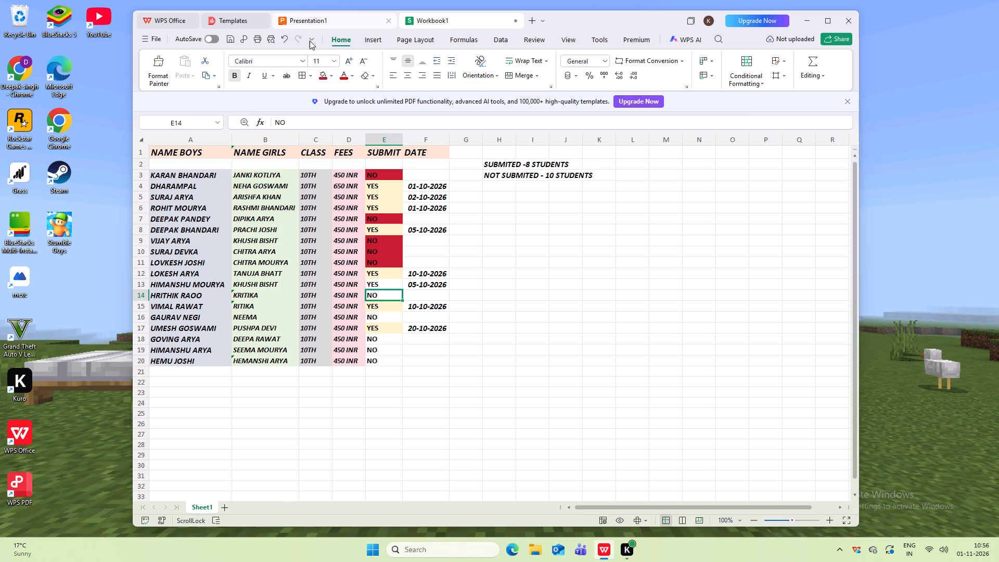
click(320, 71)
Fill the YES cell E13 with the same light yellow as the other YES cells.
click(394, 285)
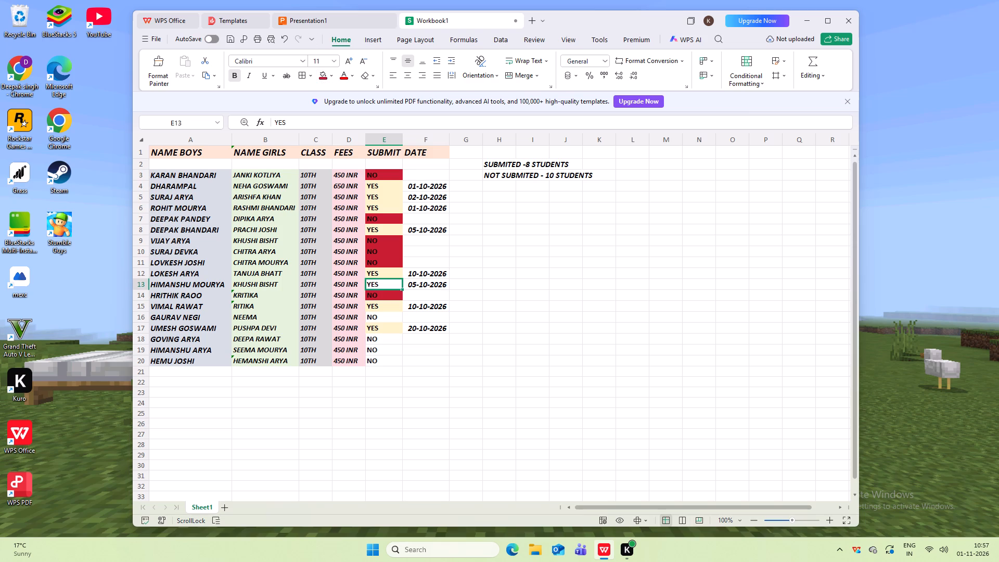
click(331, 71)
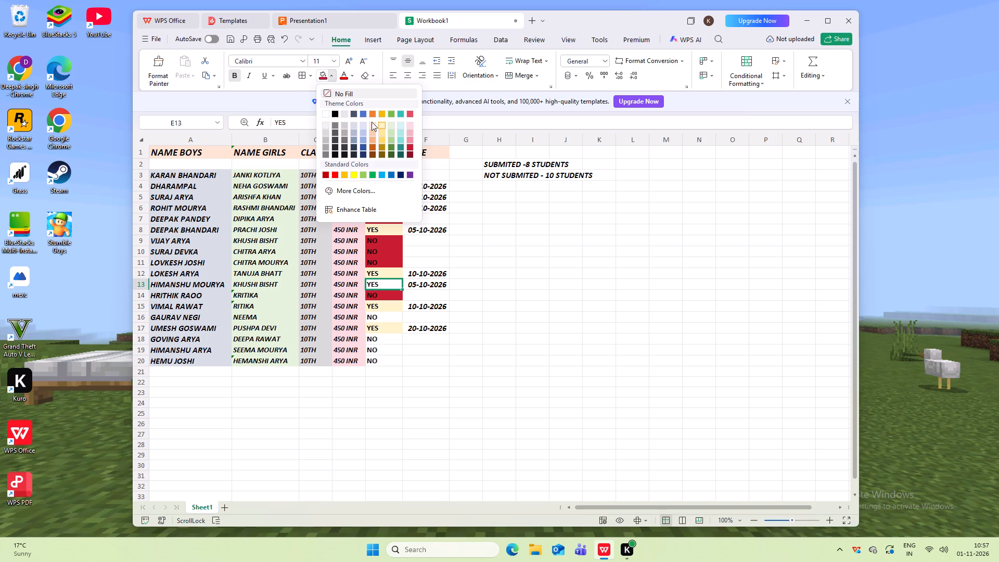
click(379, 122)
Fill the remaining NO cells E16 and E18:E20 of the SUBMIT column with the same dark crimson as the other NO cells.
click(389, 321)
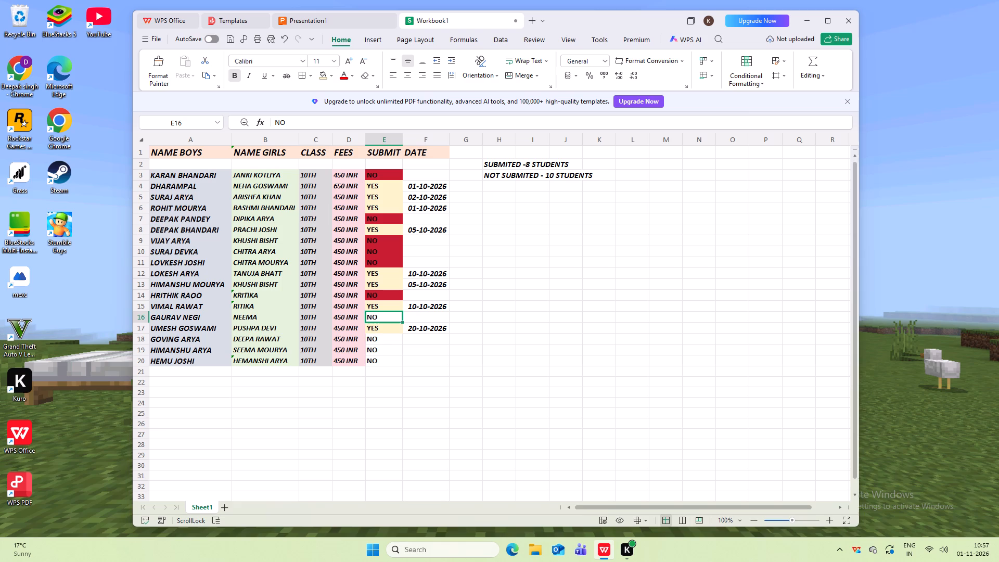
click(334, 76)
click(411, 142)
click(332, 77)
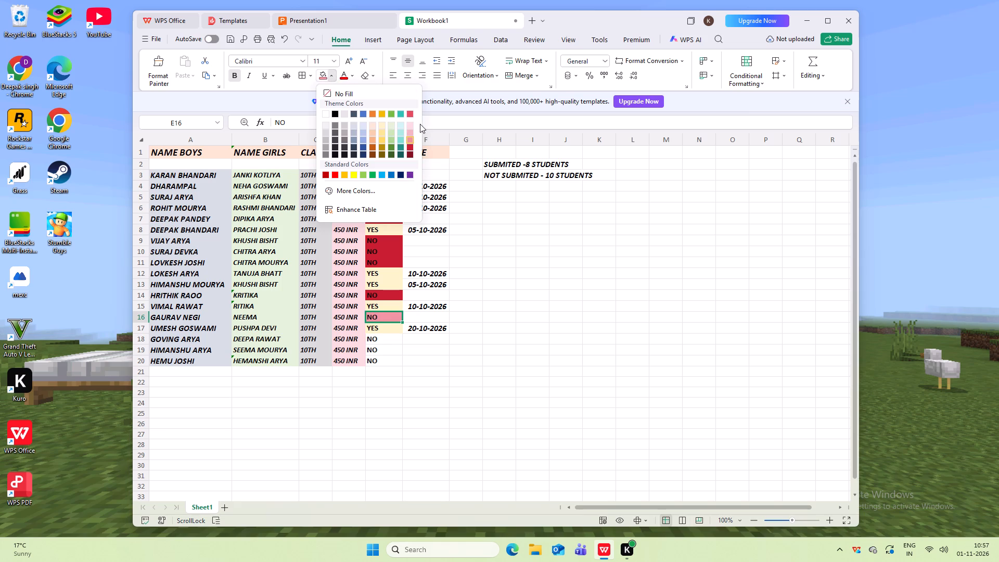
click(411, 144)
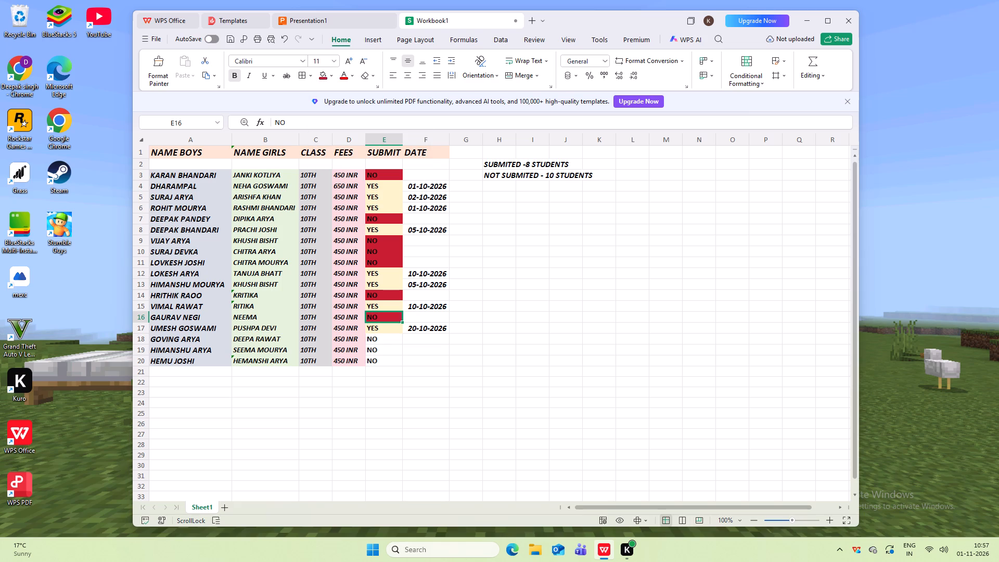
drag(381, 342, 383, 360)
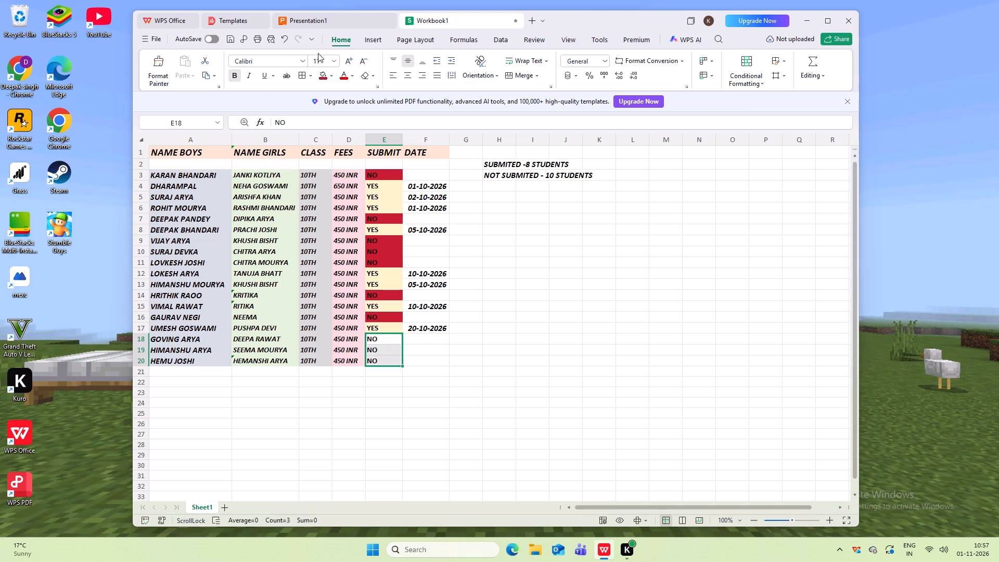
click(321, 81)
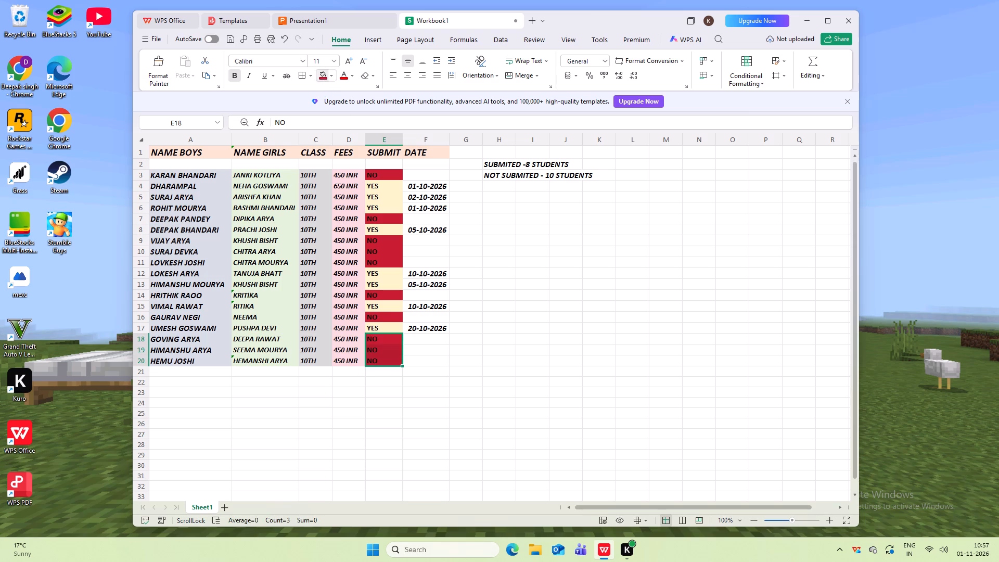
Fill the DATE entries F4:F6, F8, F12:F13, F15 and F17 with the lightest blue theme colour.
drag(415, 186, 429, 212)
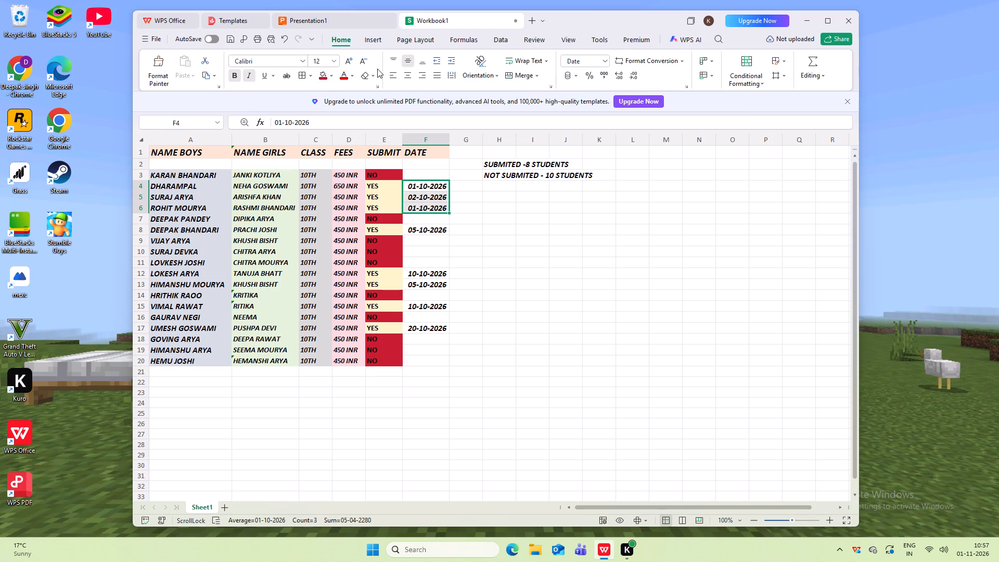
click(336, 74)
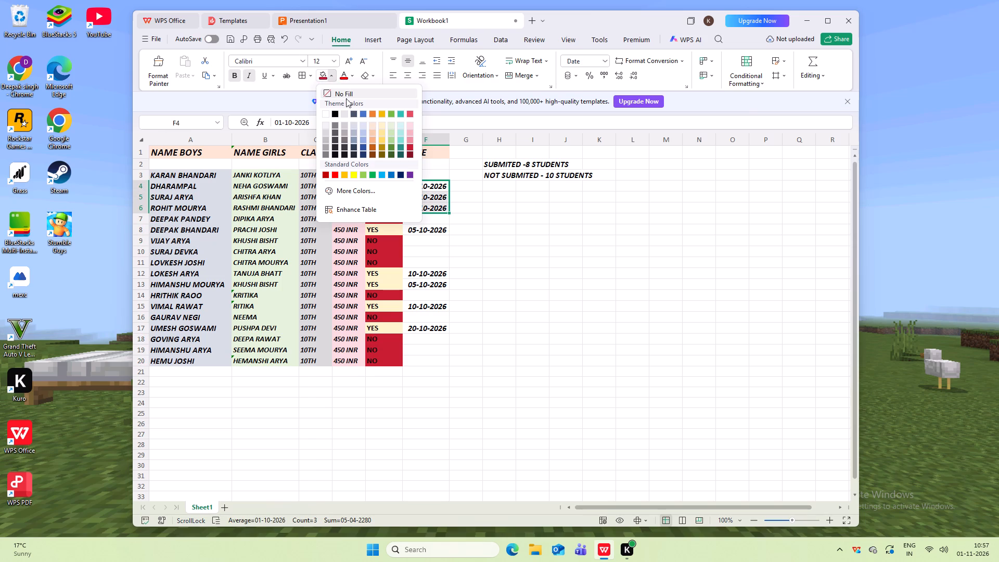
click(363, 126)
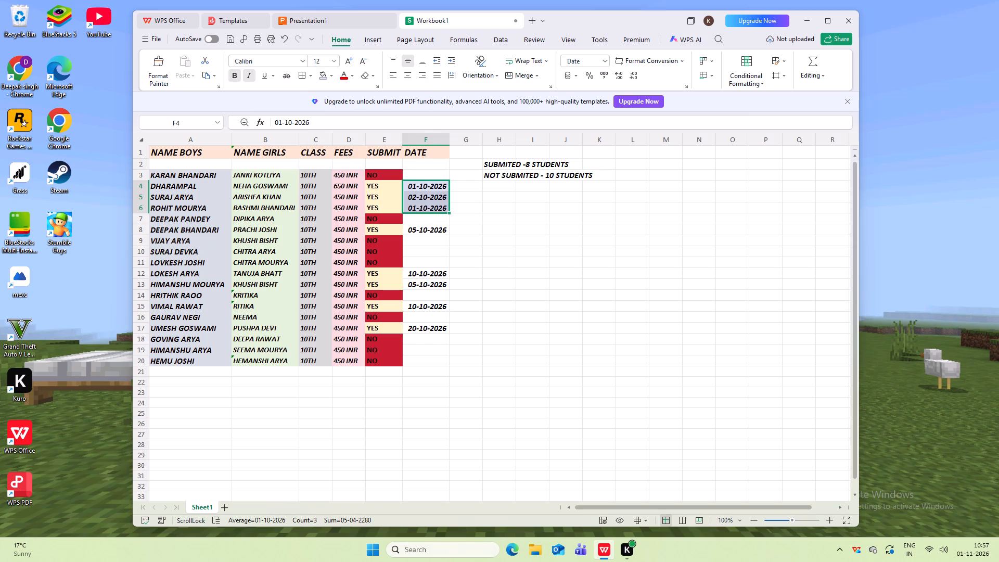
double_click(424, 229)
click(438, 263)
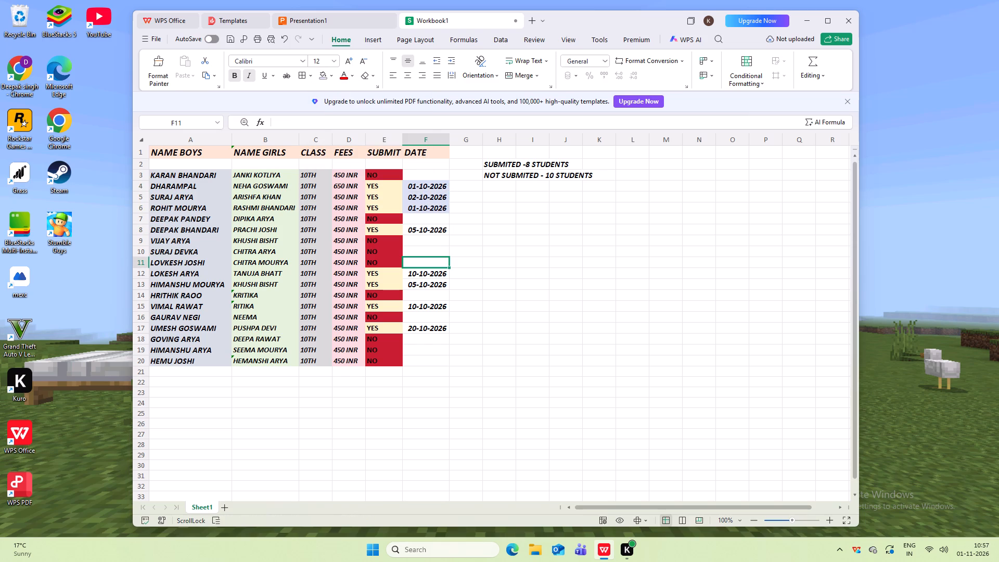
click(429, 228)
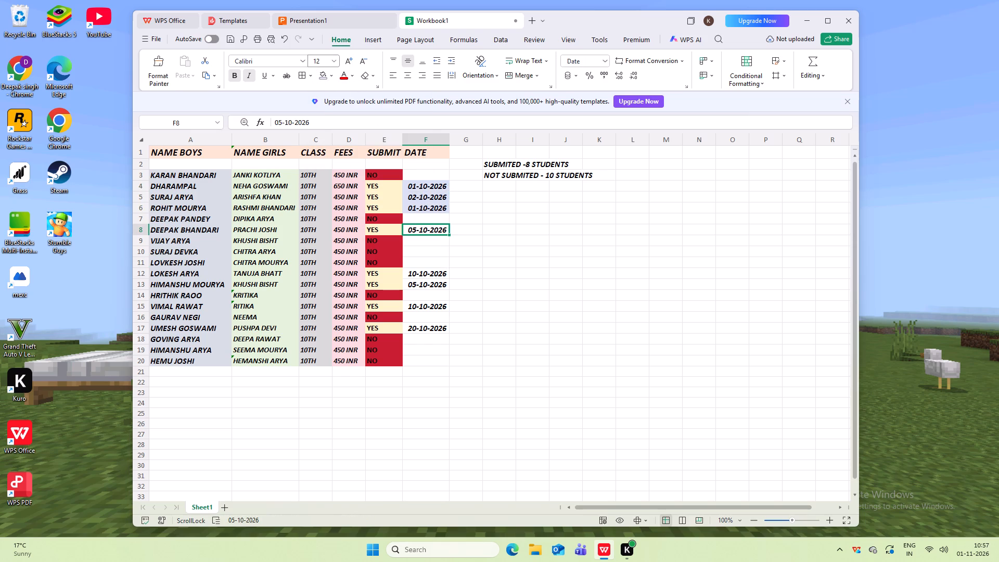
click(323, 81)
drag(411, 276, 413, 278)
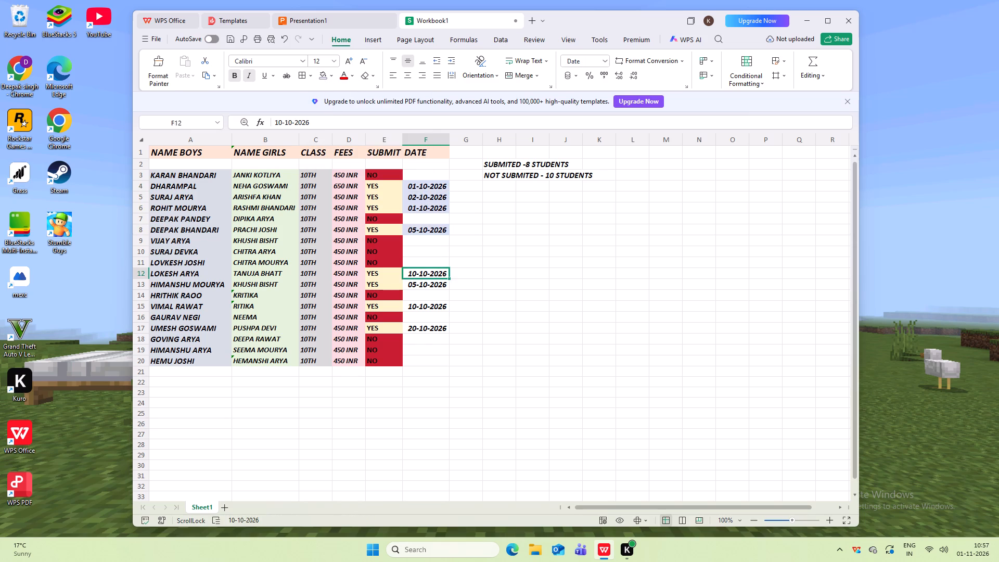
drag(413, 278, 416, 286)
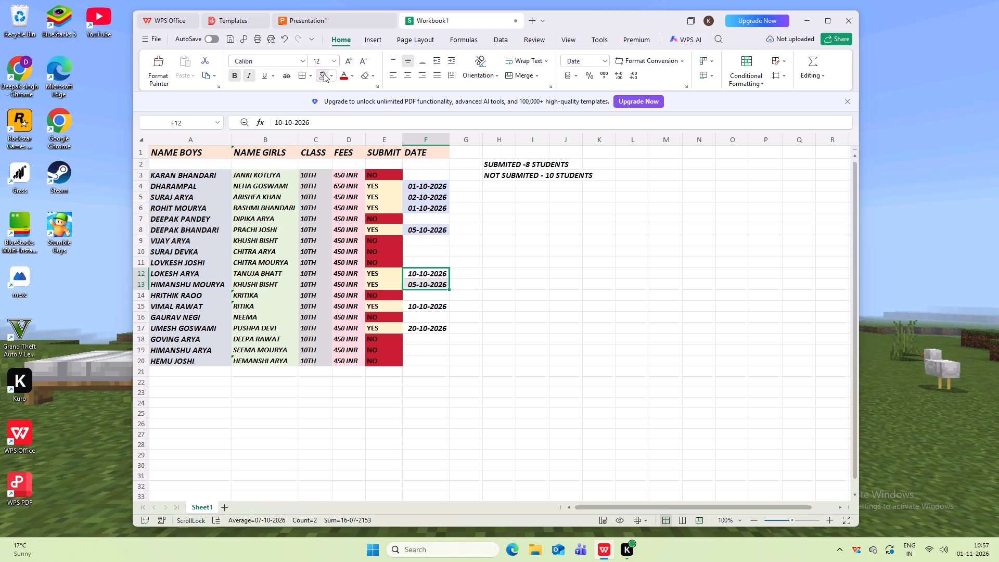
click(324, 73)
click(412, 312)
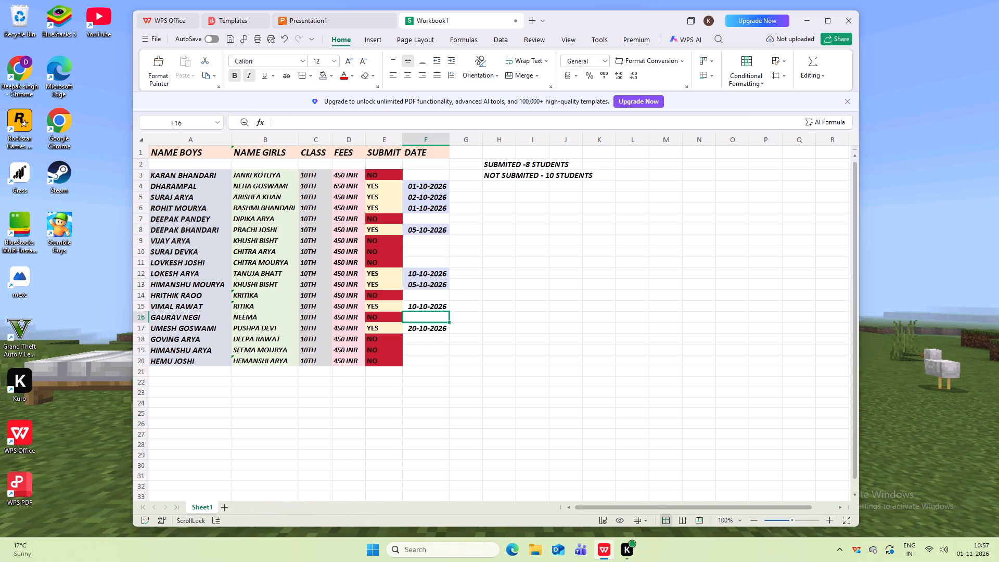
click(429, 310)
click(320, 77)
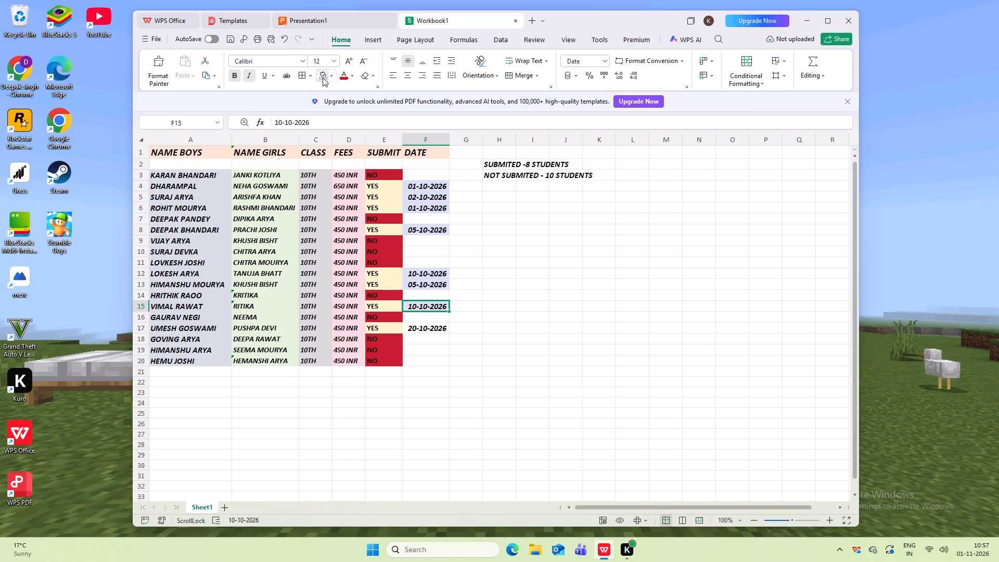
click(426, 327)
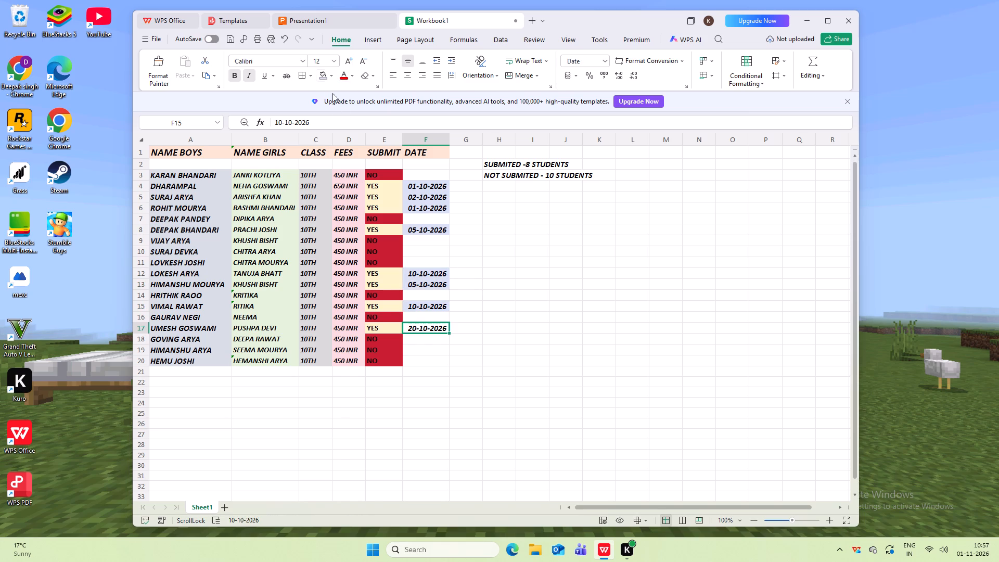
click(323, 74)
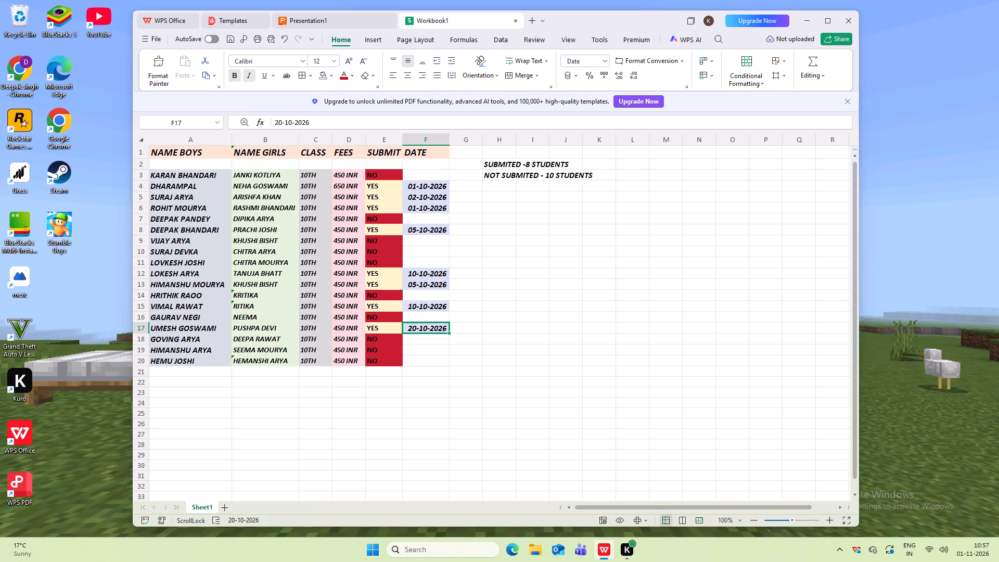
Fill the submitted and not submitted summary range H2:K3 with the lightest green theme colour.
drag(498, 161, 577, 175)
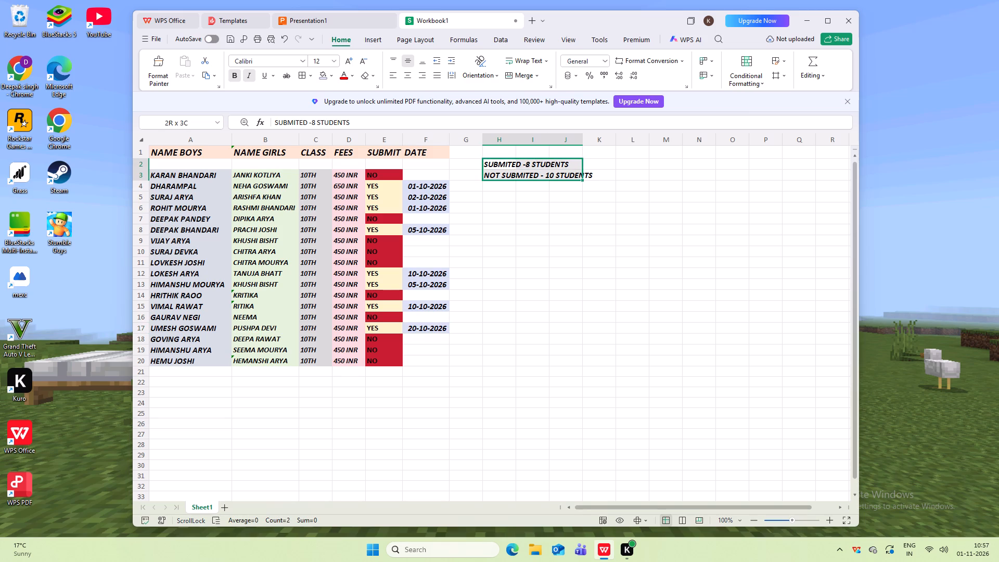
drag(577, 175, 596, 175)
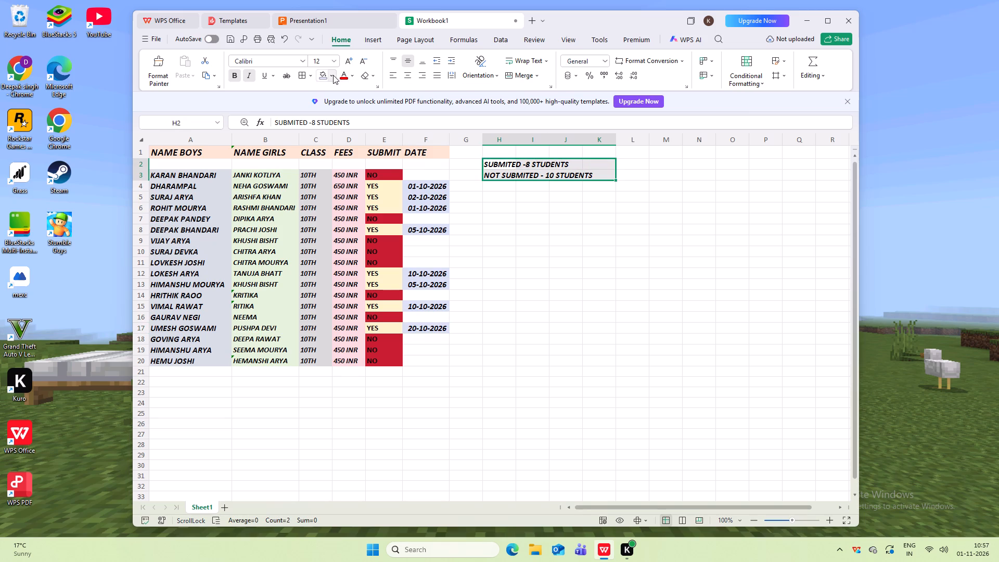
click(333, 75)
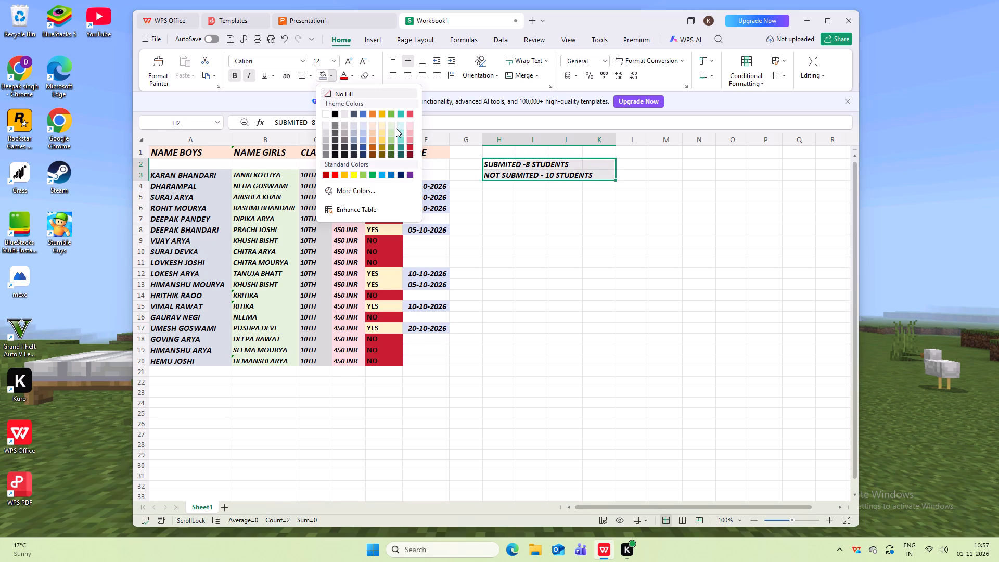
click(393, 122)
click(520, 244)
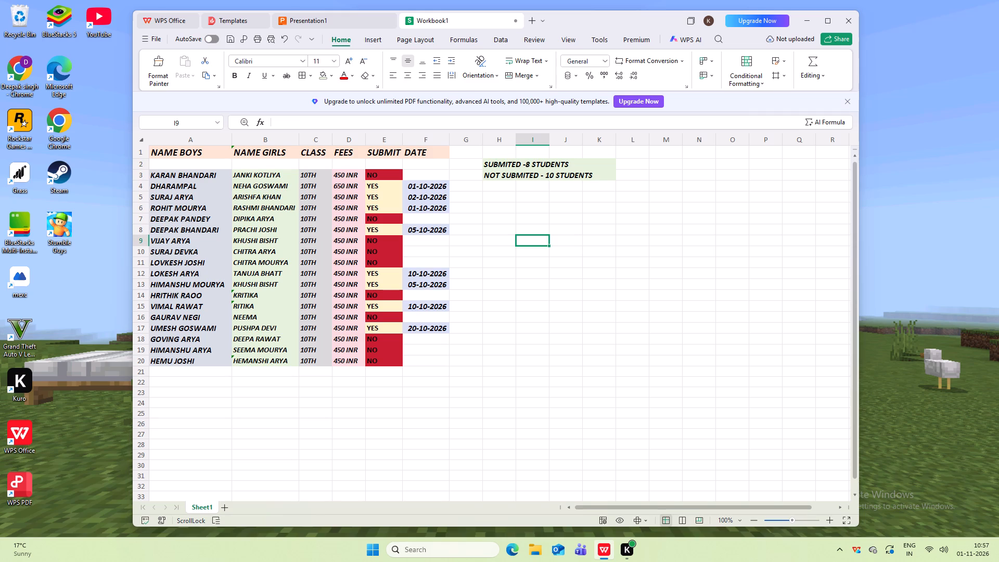
click(528, 209)
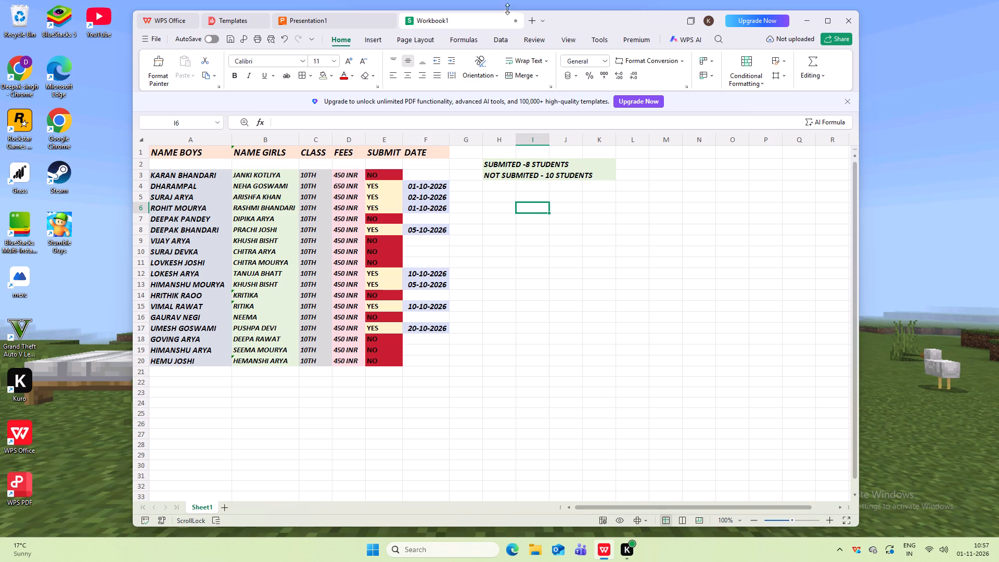
Create a new blank spreadsheet workbook alongside Workbook1.
click(538, 20)
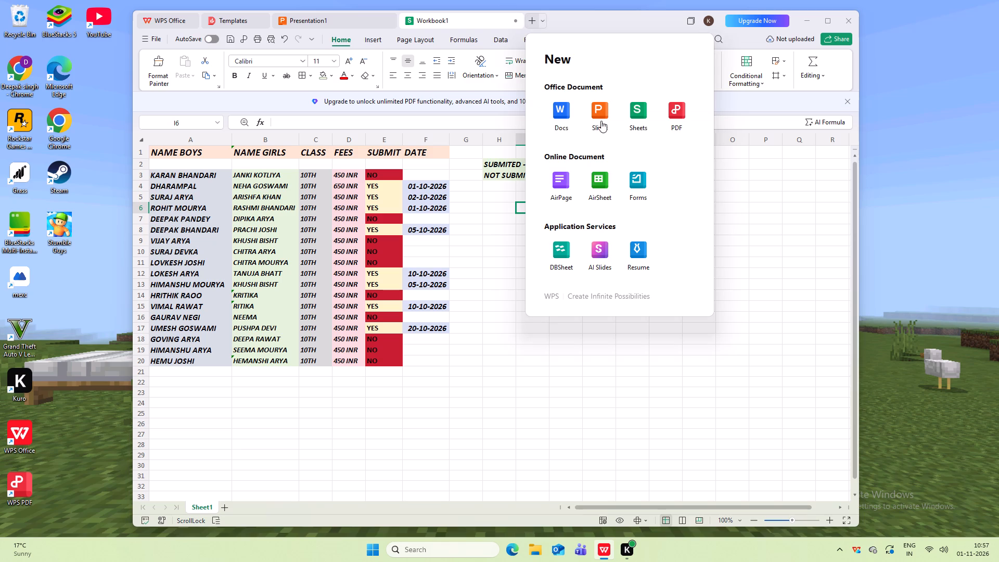
click(646, 108)
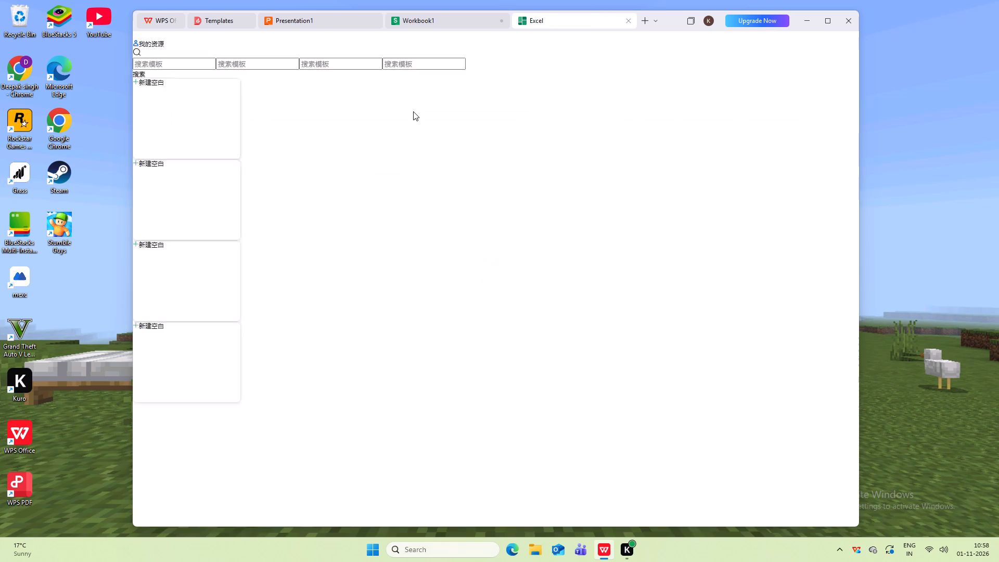
click(445, 182)
click(442, 208)
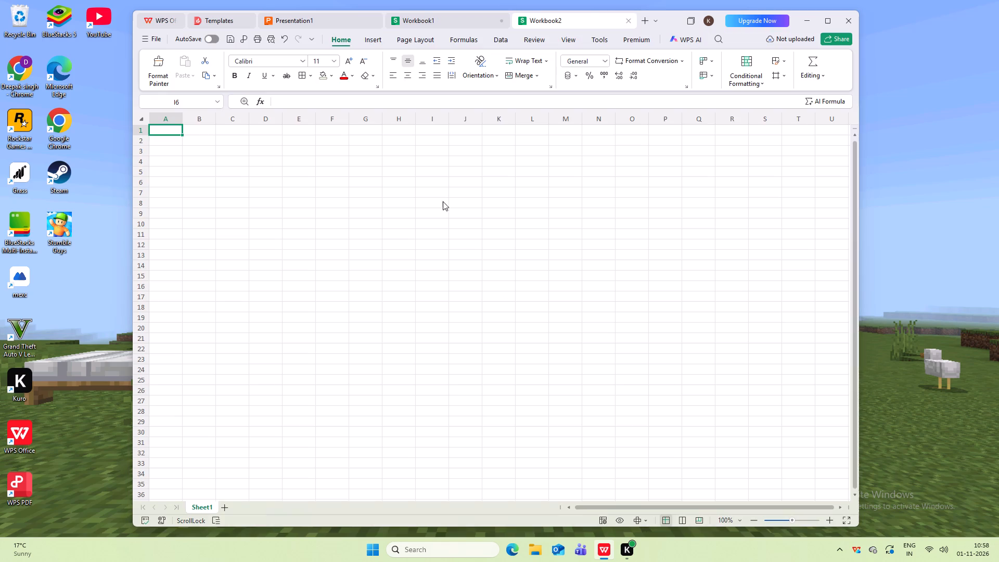
Enter the heading FEES INQUARY in cell E1 of the new workbook and return to Workbook1.
click(328, 135)
click(291, 131)
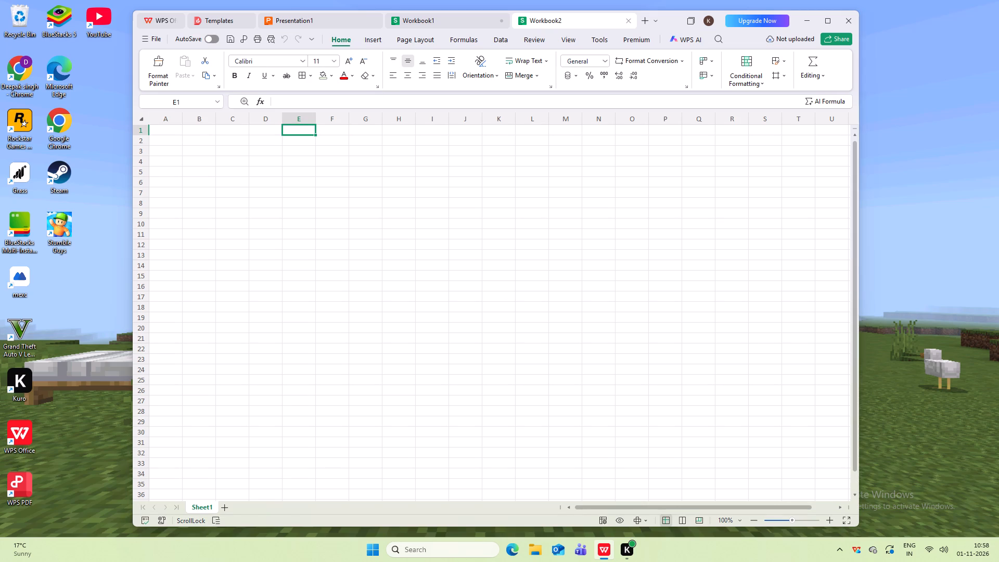
text(FEES)
key(space)
text(IN)
text(QUARY)
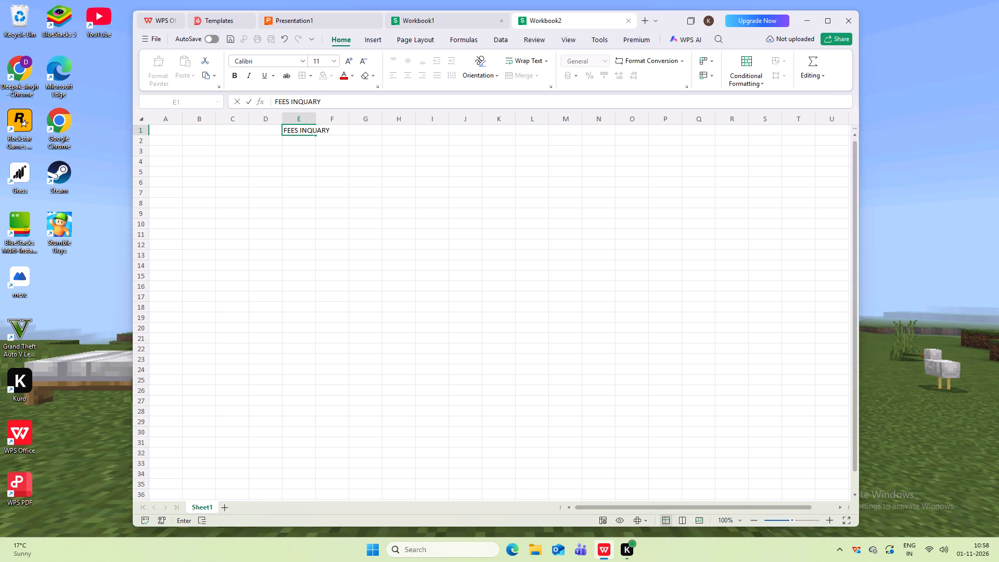
click(422, 2)
click(424, 17)
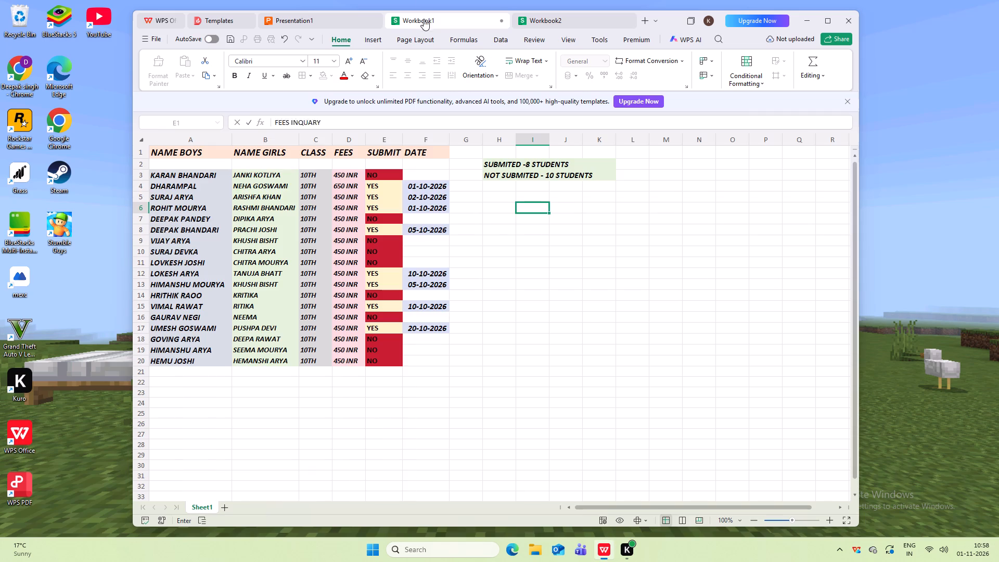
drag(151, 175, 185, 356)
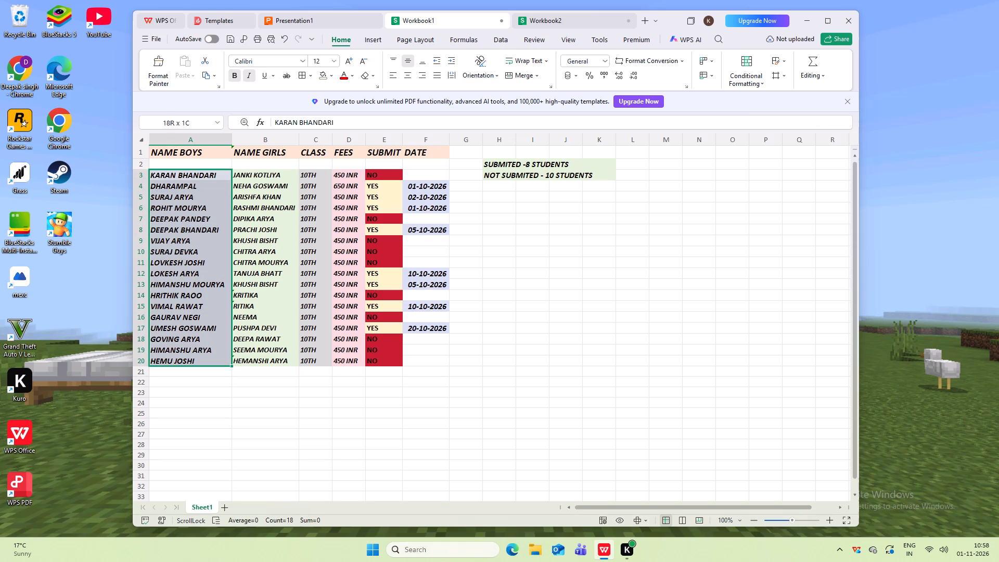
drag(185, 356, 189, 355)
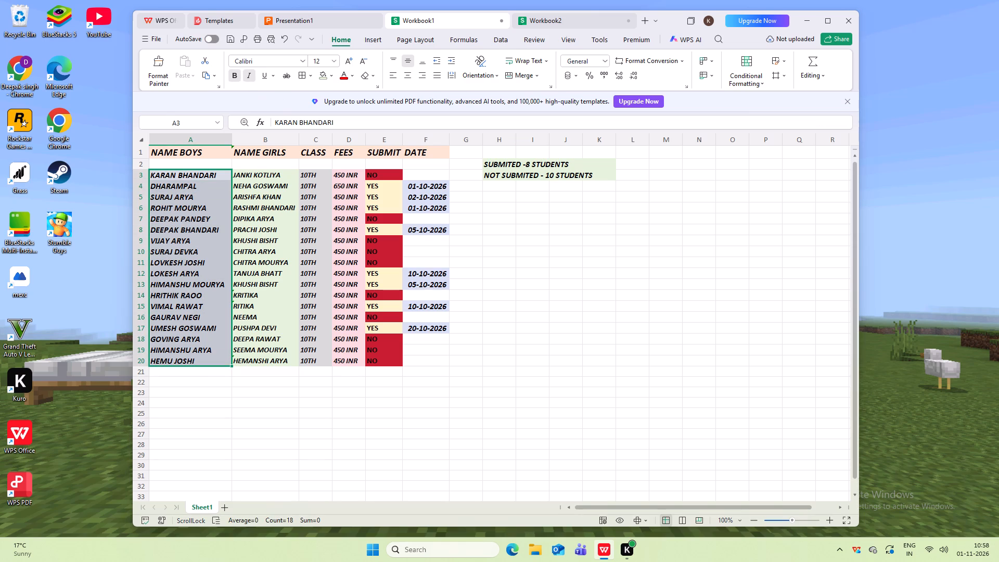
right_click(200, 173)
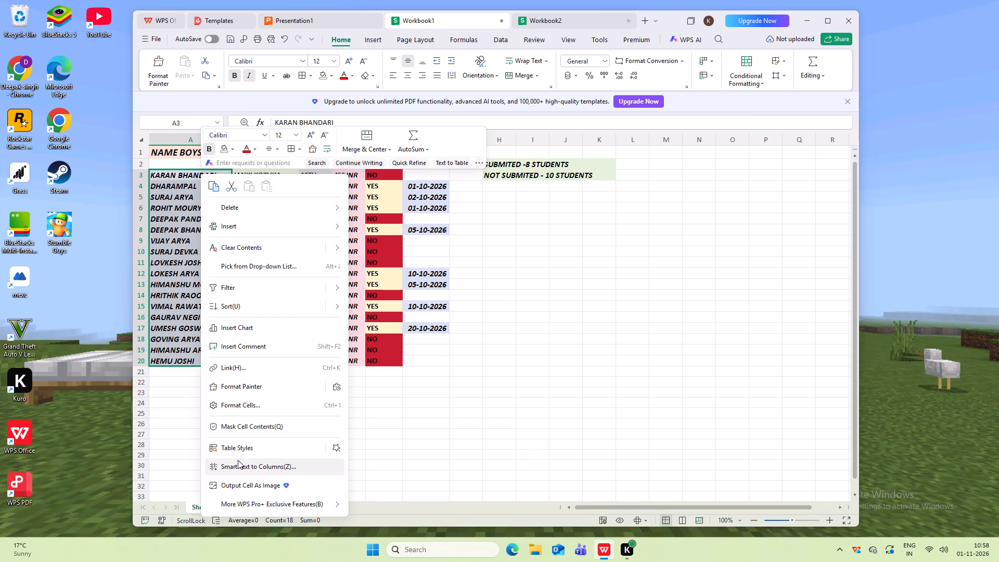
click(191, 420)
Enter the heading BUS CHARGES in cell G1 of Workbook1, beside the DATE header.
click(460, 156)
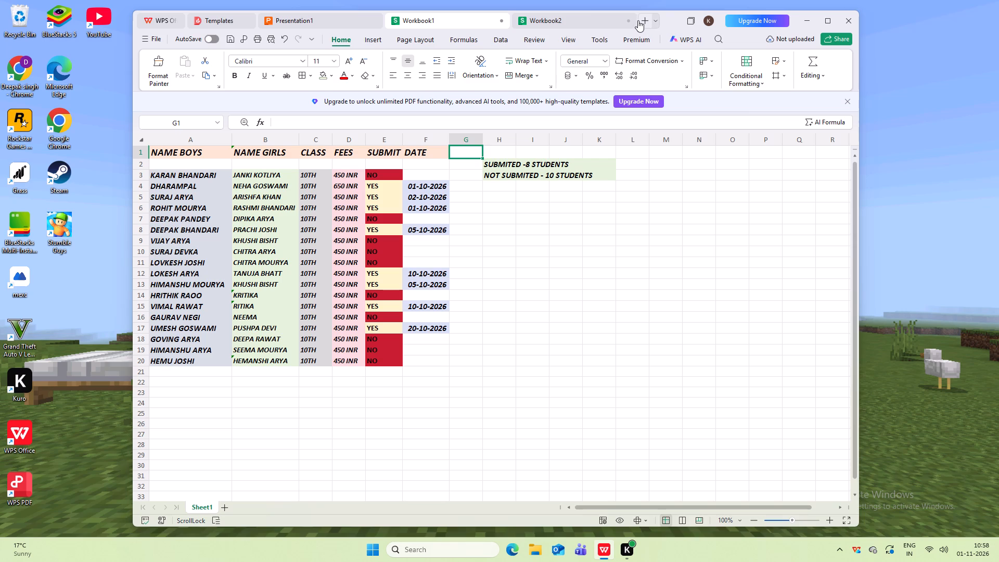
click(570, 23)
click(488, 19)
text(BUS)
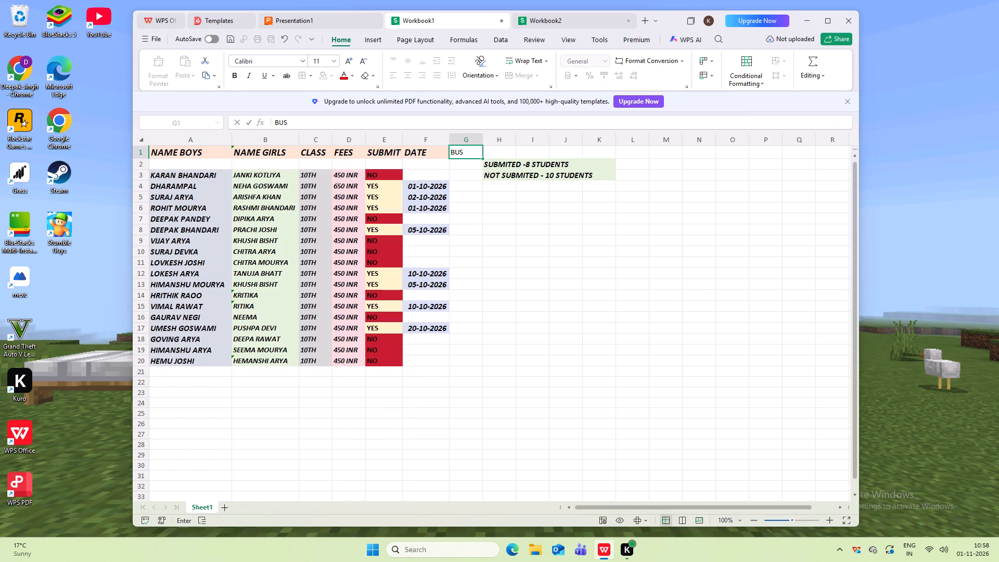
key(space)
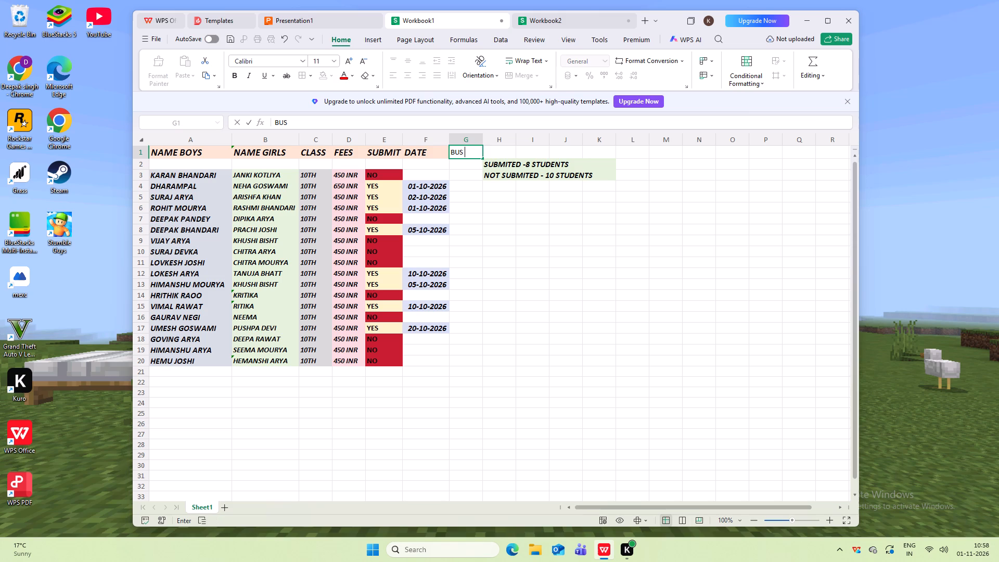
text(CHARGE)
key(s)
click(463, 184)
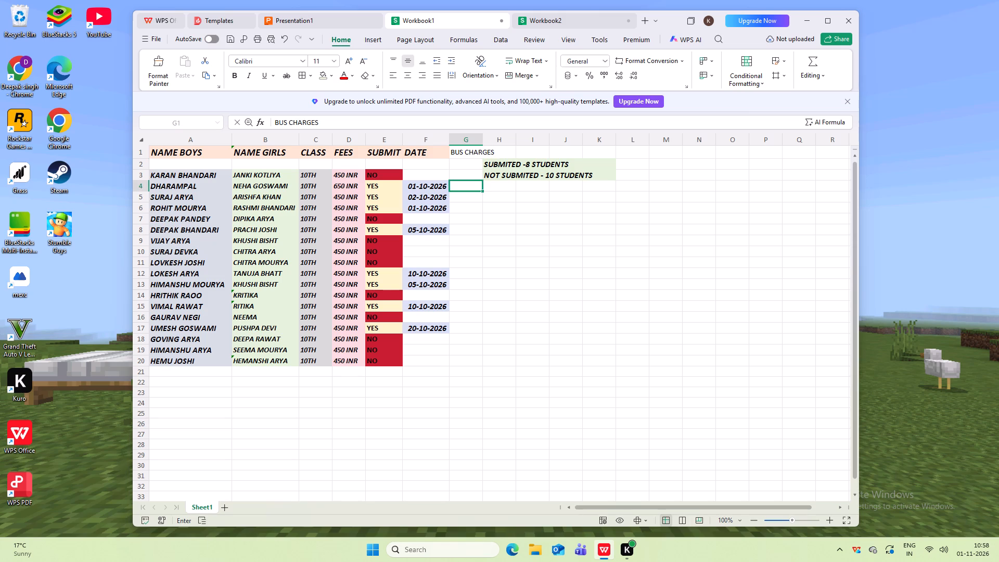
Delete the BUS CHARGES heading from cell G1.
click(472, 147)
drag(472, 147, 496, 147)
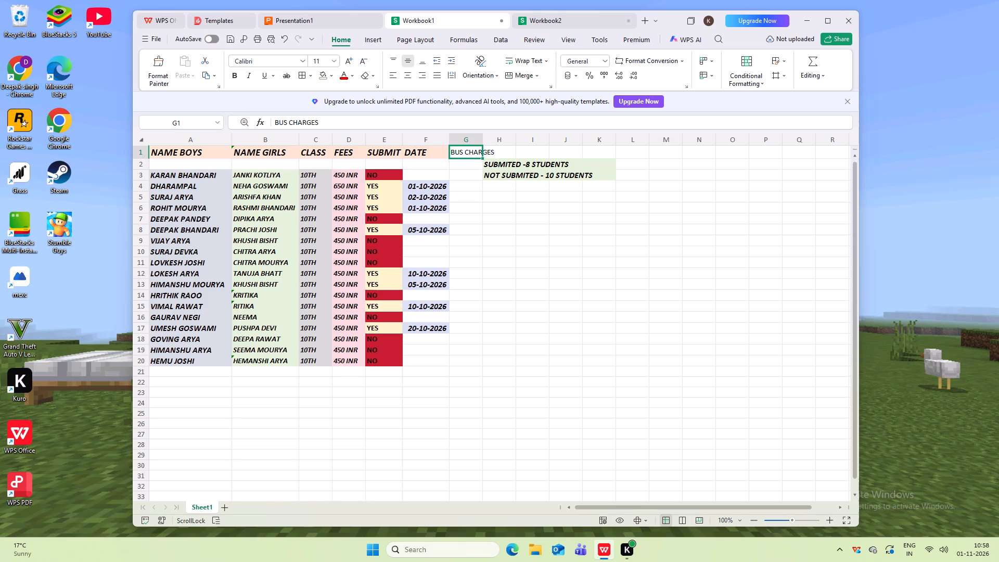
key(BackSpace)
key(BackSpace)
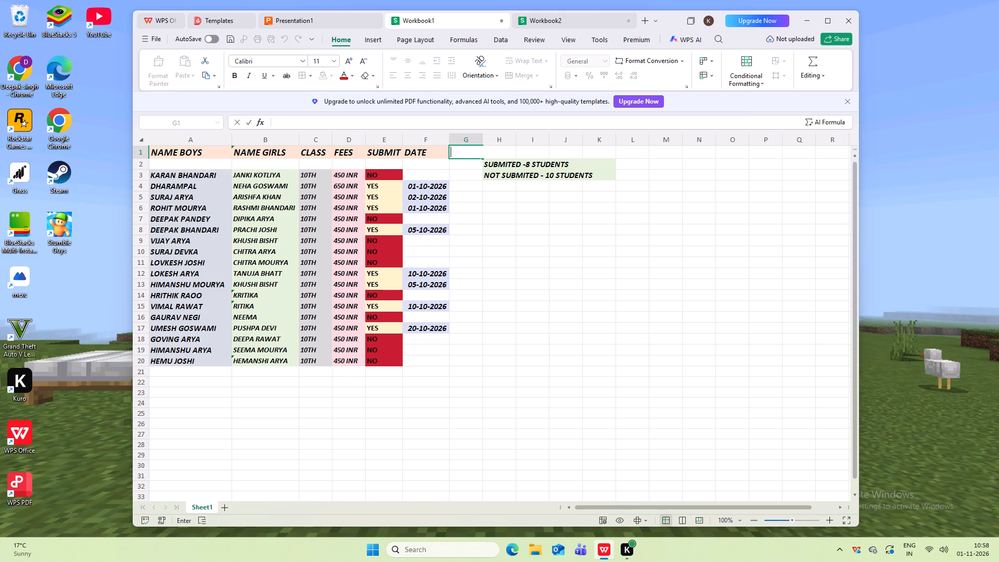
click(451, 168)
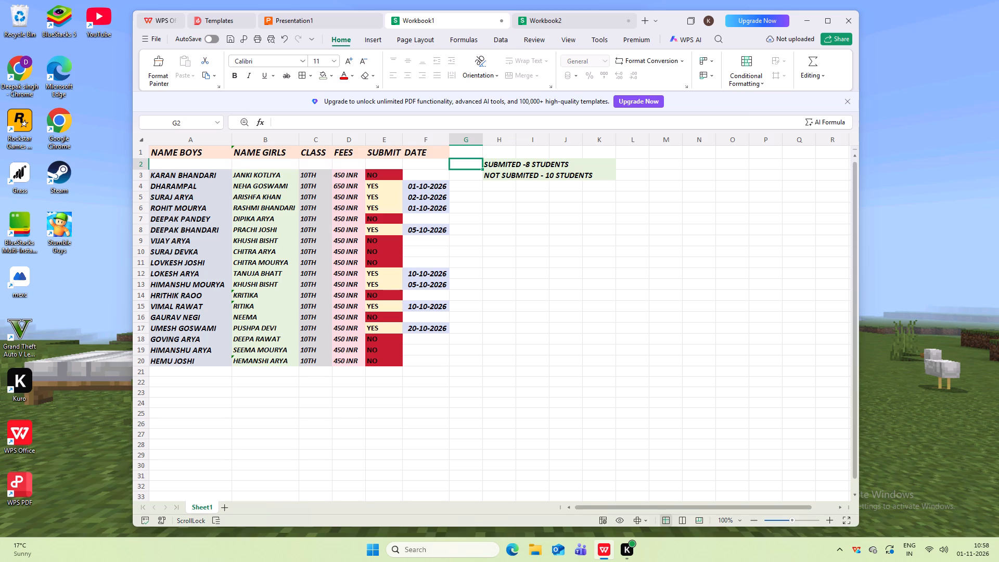
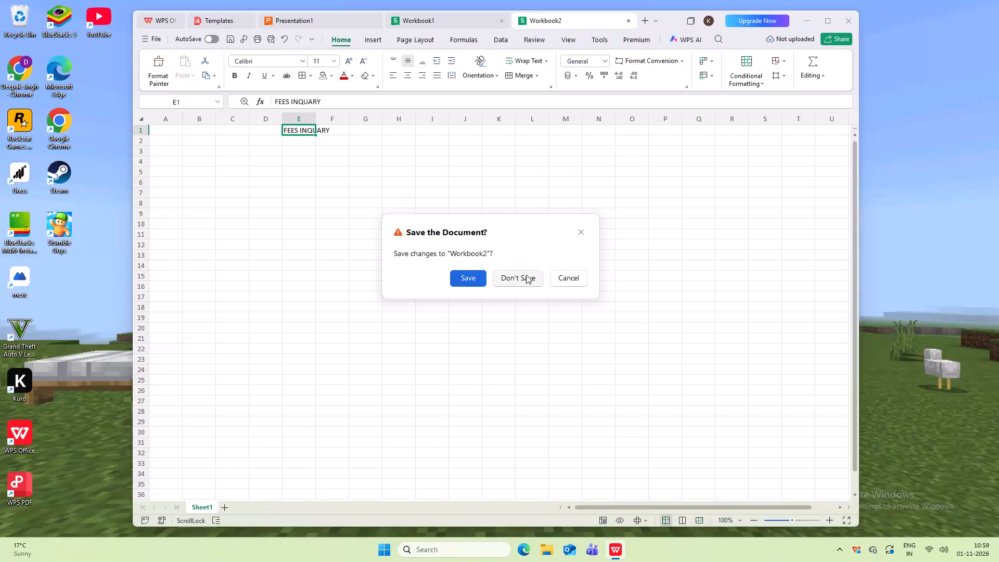
Close WPS Office, discarding the unsaved changes to Workbook2 and Workbook1.
click(526, 275)
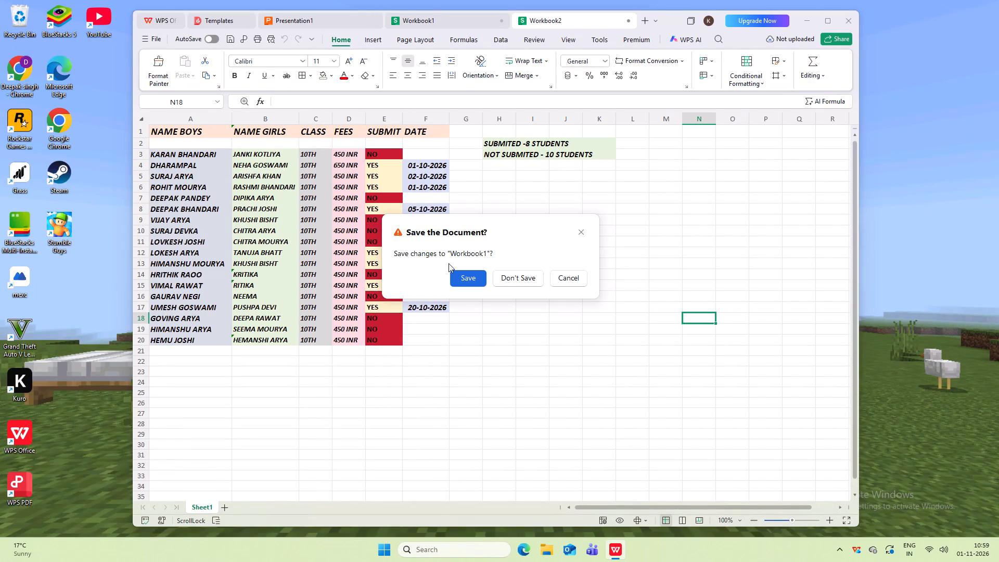
click(520, 278)
Refresh the Windows desktop.
right_click(490, 167)
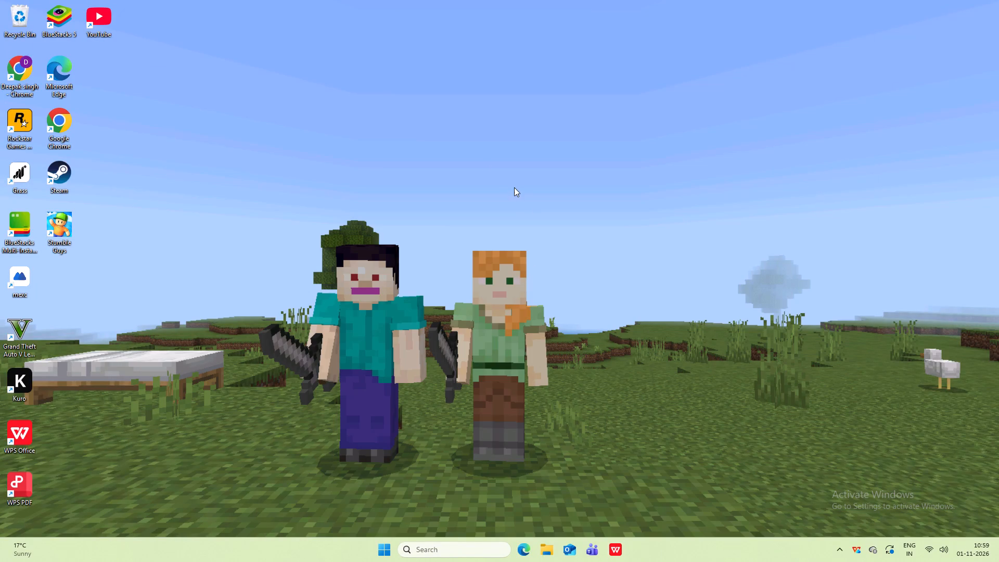
right_click(529, 213)
click(546, 211)
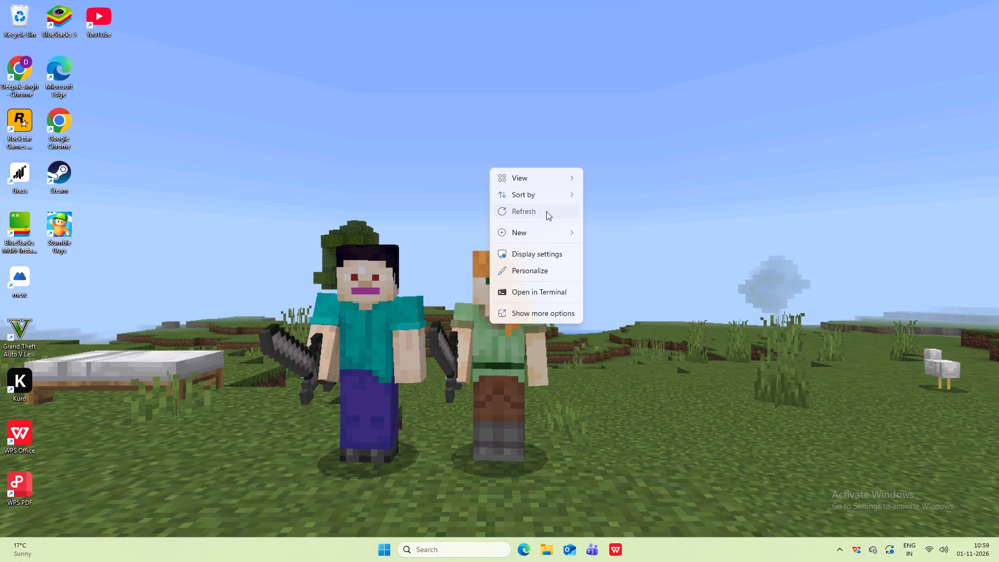
Open the Shut Down Windows dialog from the desktop.
key(alt+F5)
key(alt+F4)
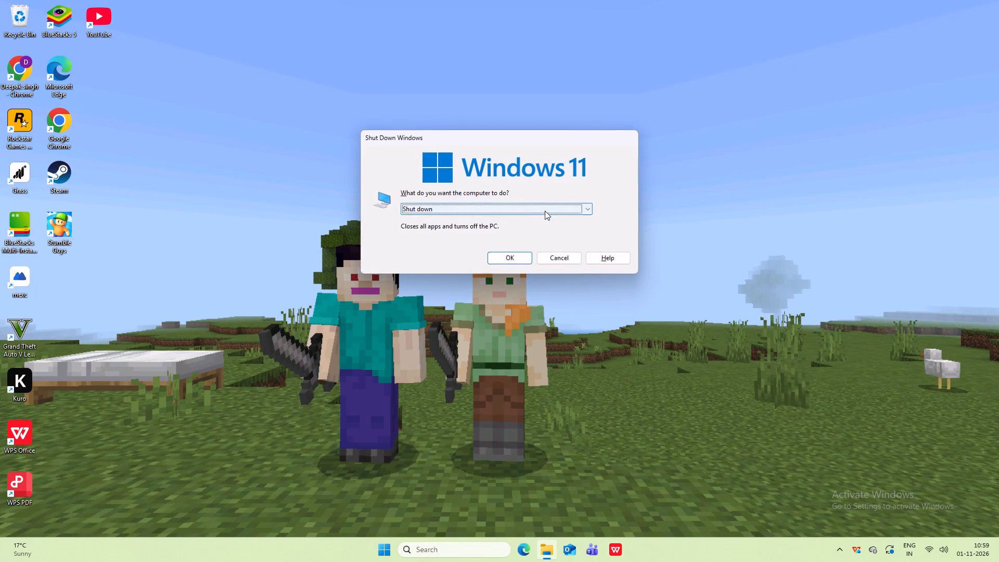